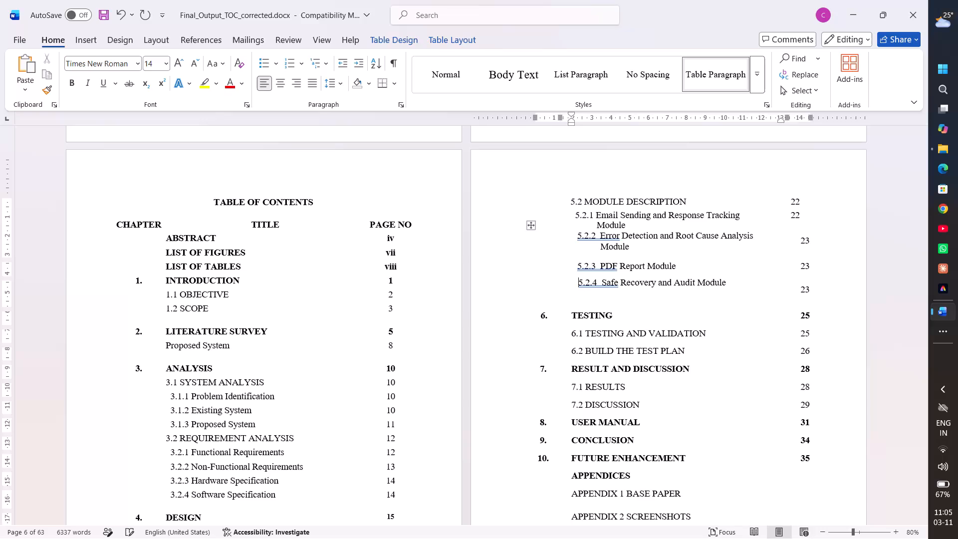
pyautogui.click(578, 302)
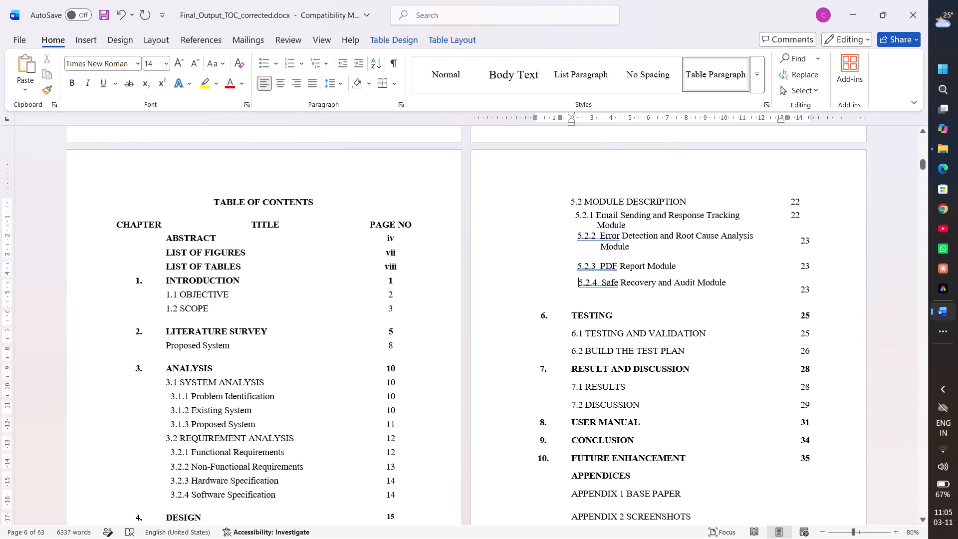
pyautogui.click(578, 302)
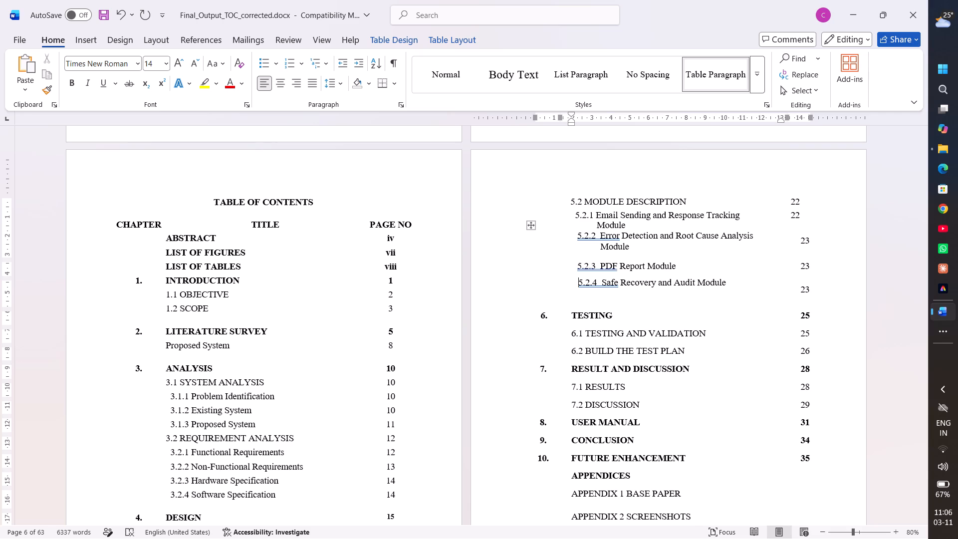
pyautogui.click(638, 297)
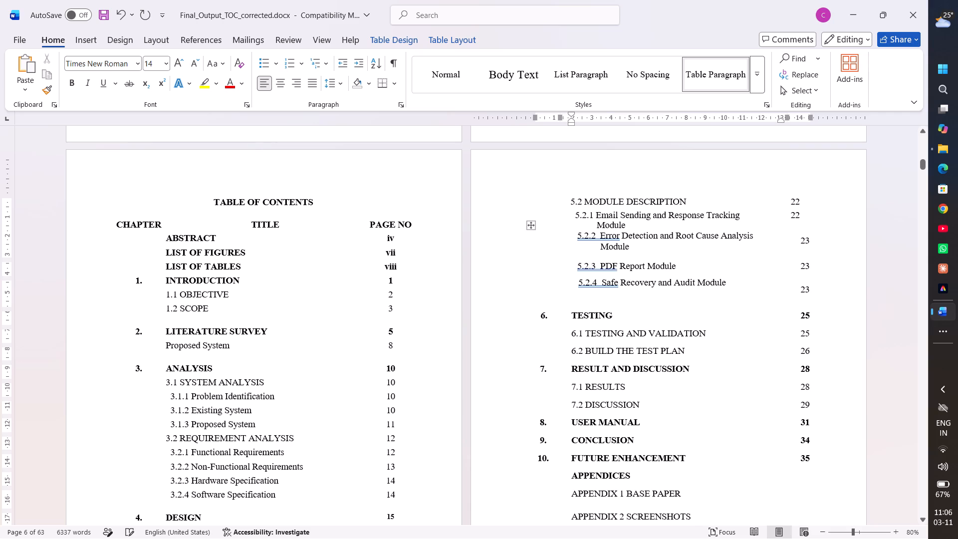
# Add one extra space before "Email" and one before the wrapped word "Module" in the 5.2.1 entry.
pyautogui.click(597, 217)
pyautogui.press('space')
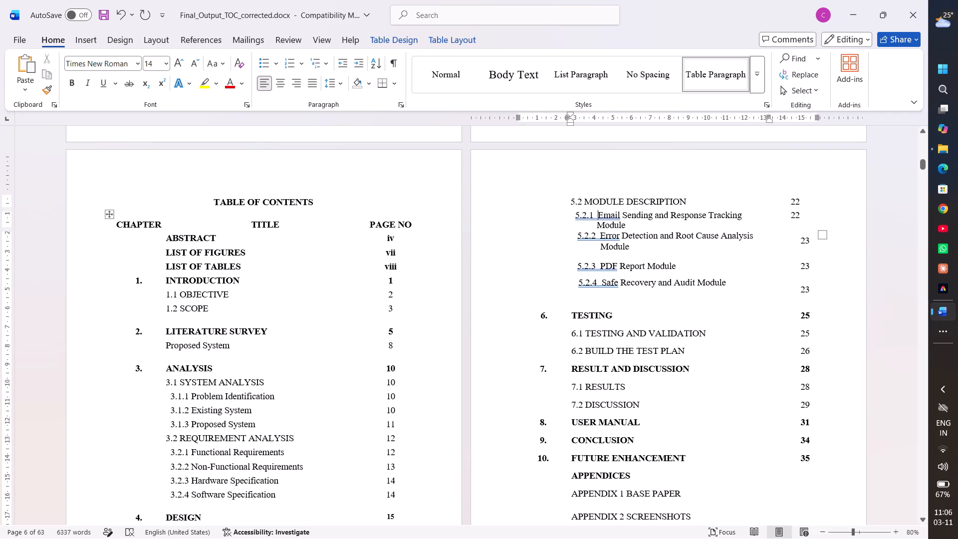
pyautogui.press('Down')
pyautogui.press('space')
# Remove the space before the TESTING heading paragraph in the table of contents.
pyautogui.moveTo(612, 321); pyautogui.dragTo(585, 314)
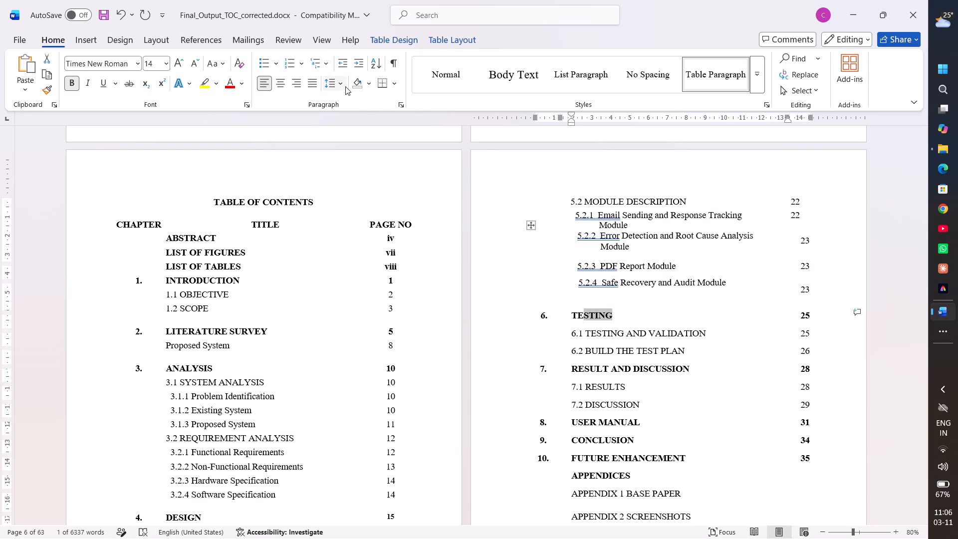
pyautogui.click(343, 81)
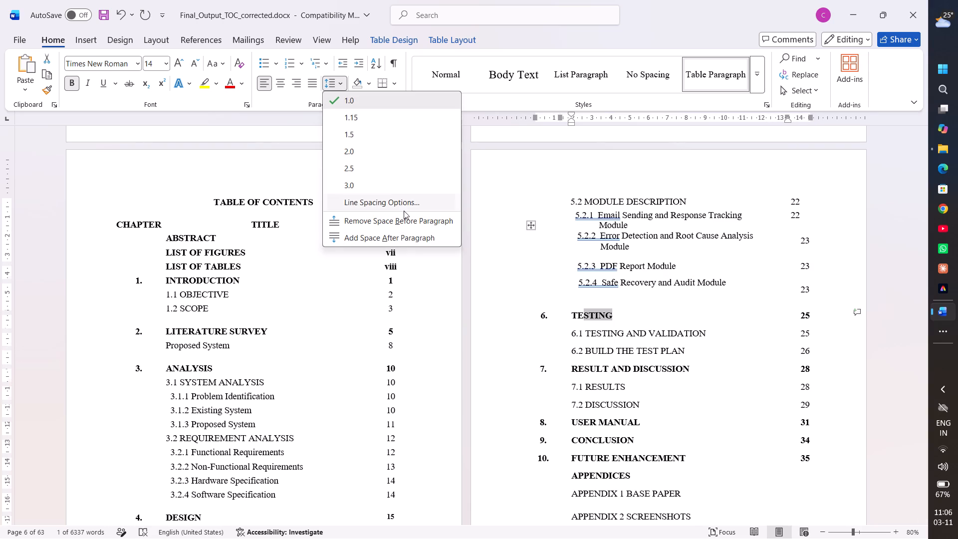
pyautogui.click(406, 221)
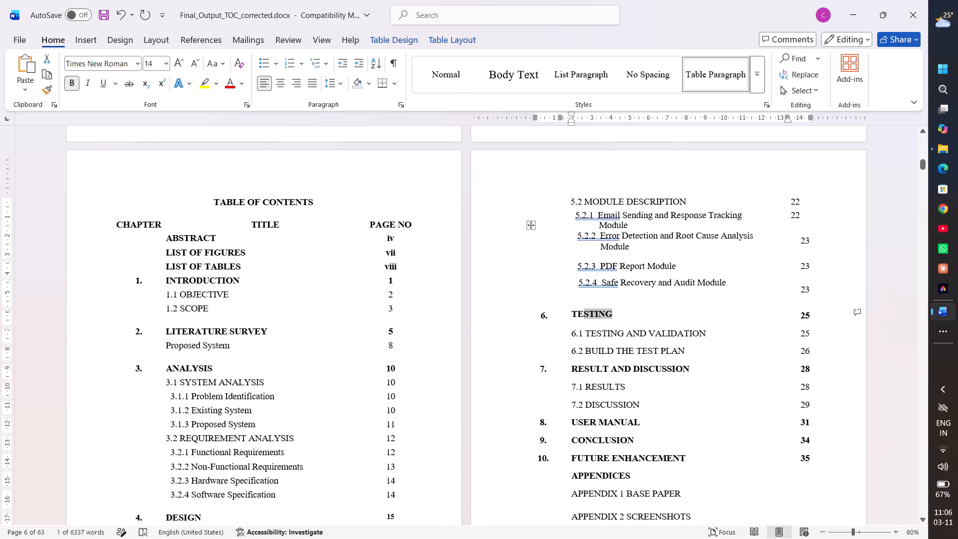
pyautogui.click(570, 298)
pyautogui.press('Down')
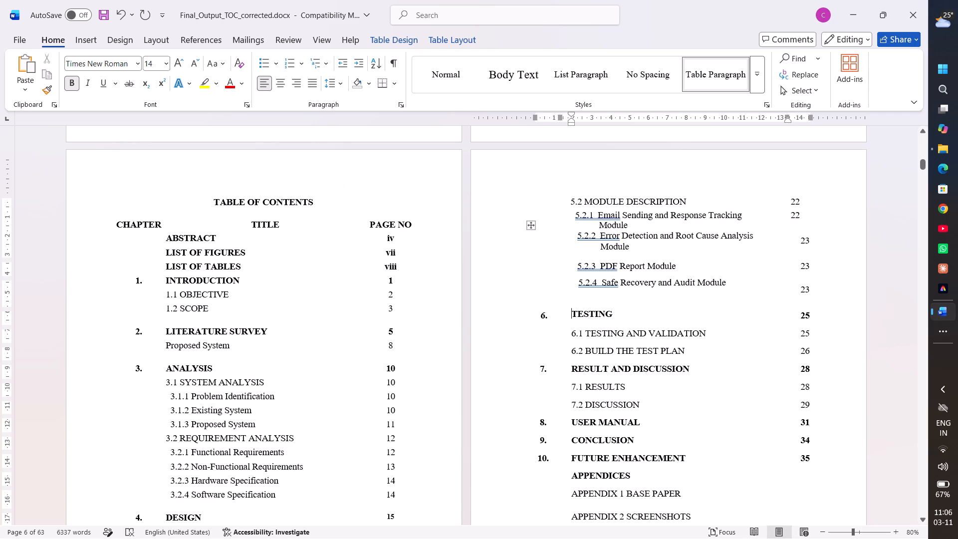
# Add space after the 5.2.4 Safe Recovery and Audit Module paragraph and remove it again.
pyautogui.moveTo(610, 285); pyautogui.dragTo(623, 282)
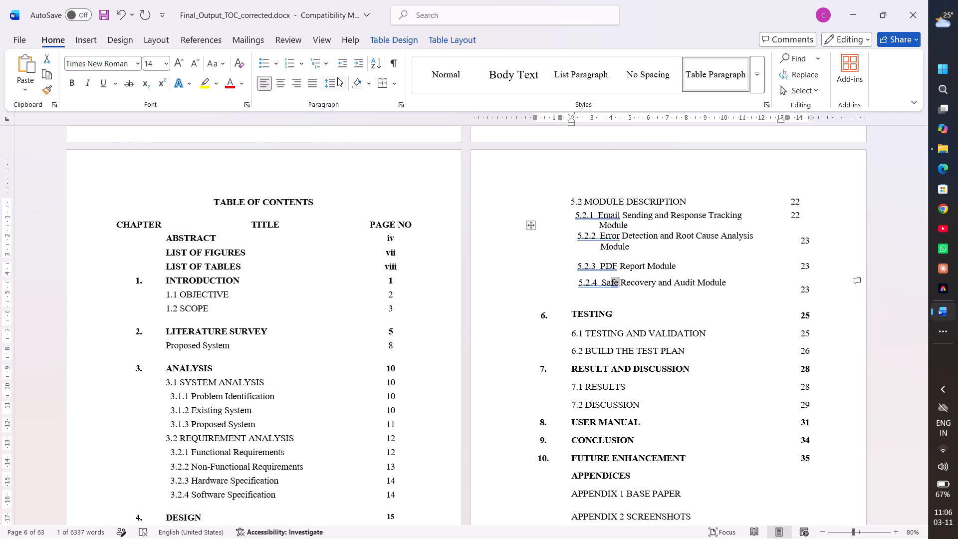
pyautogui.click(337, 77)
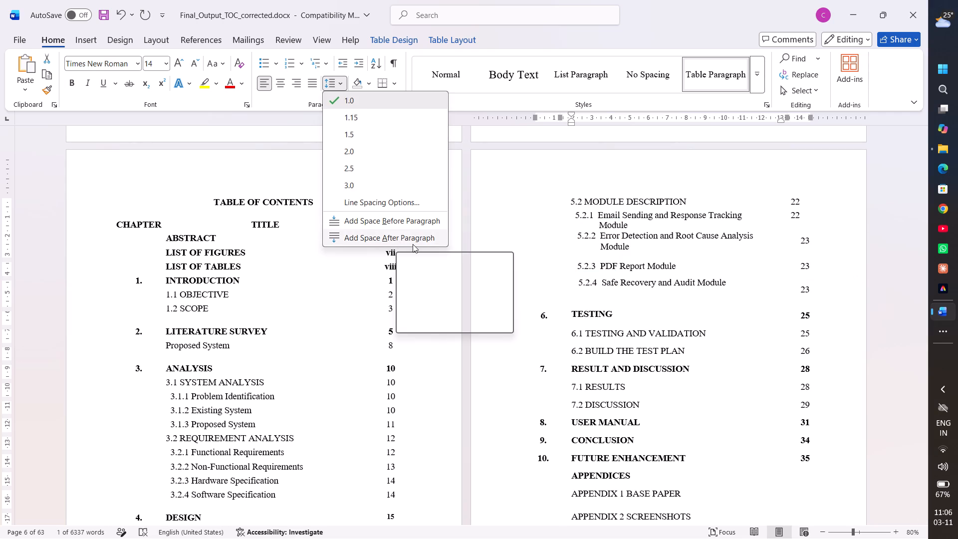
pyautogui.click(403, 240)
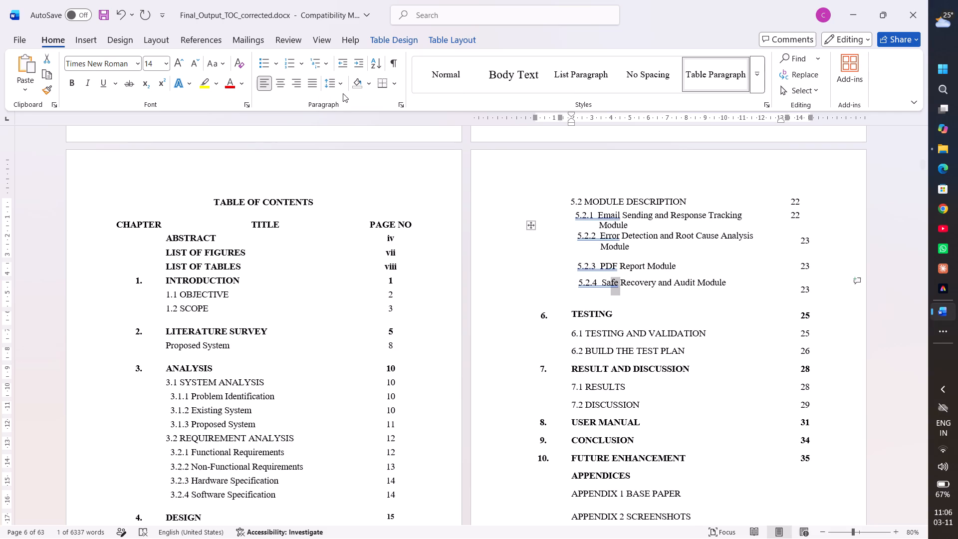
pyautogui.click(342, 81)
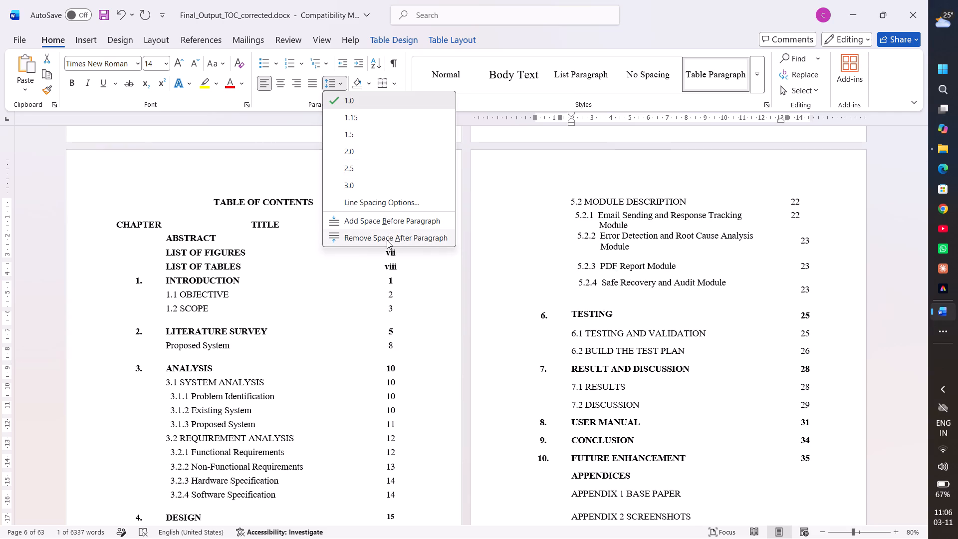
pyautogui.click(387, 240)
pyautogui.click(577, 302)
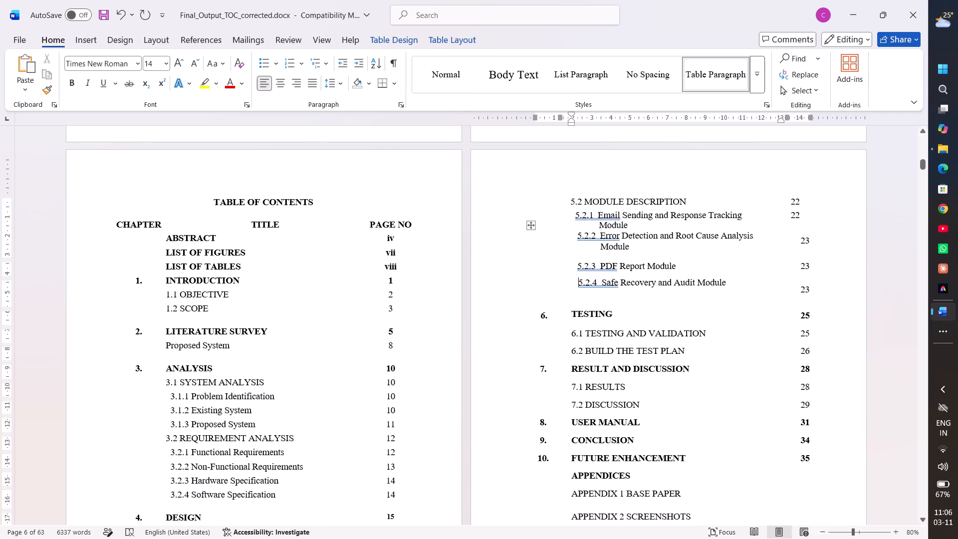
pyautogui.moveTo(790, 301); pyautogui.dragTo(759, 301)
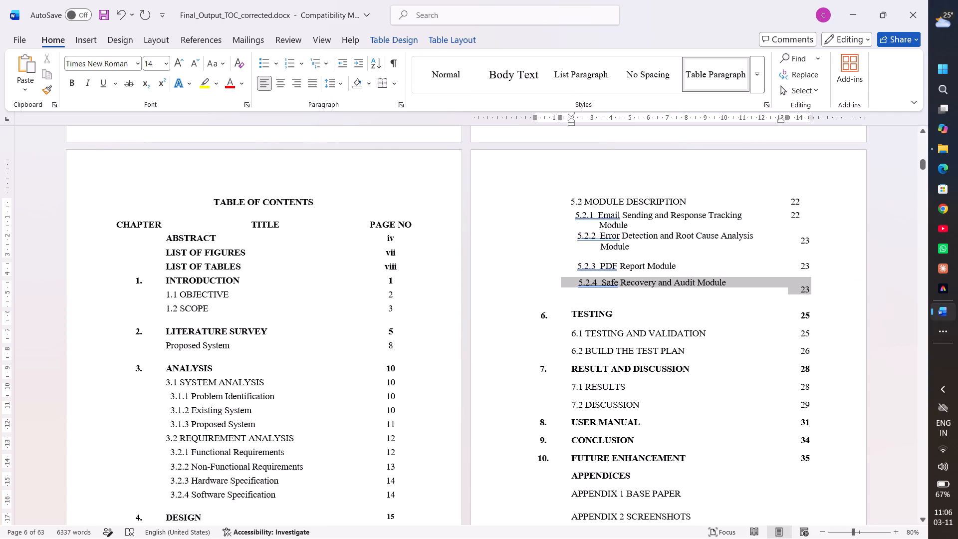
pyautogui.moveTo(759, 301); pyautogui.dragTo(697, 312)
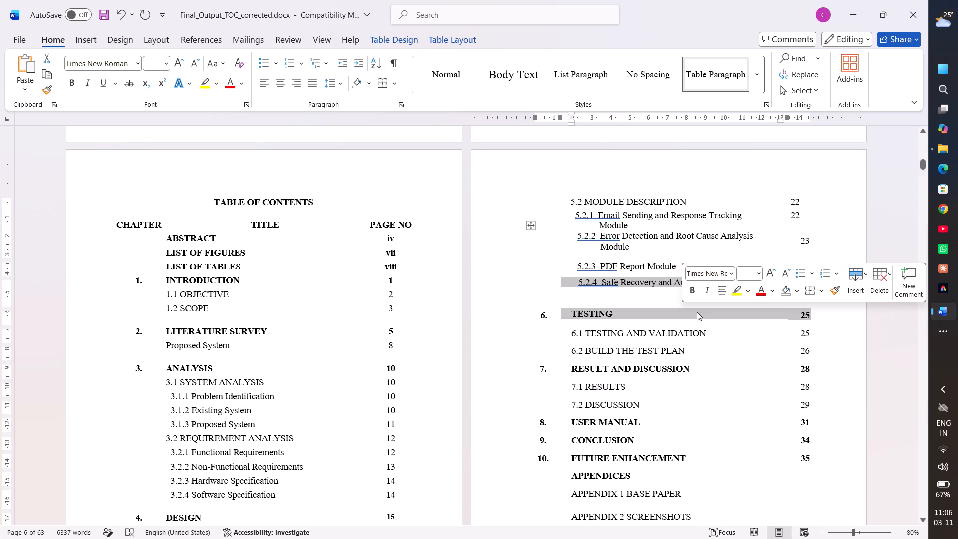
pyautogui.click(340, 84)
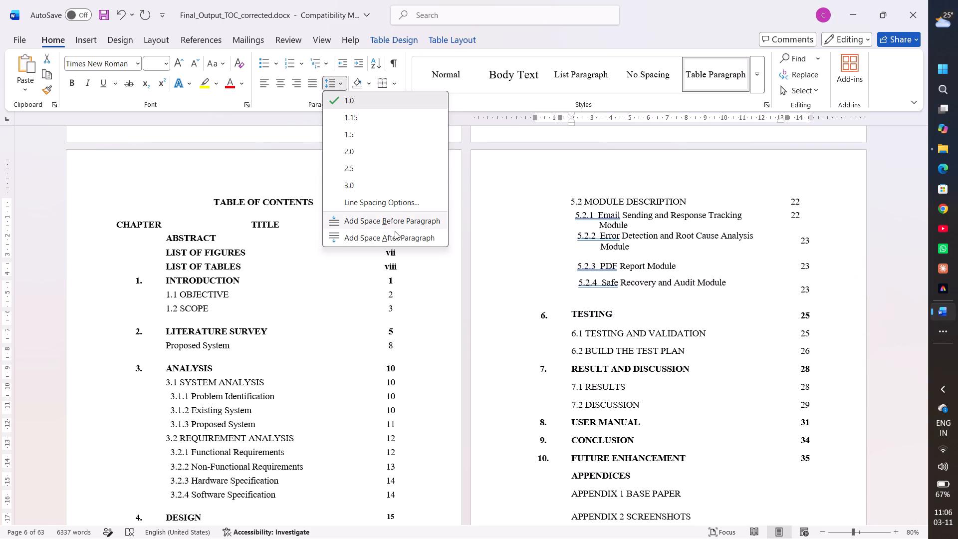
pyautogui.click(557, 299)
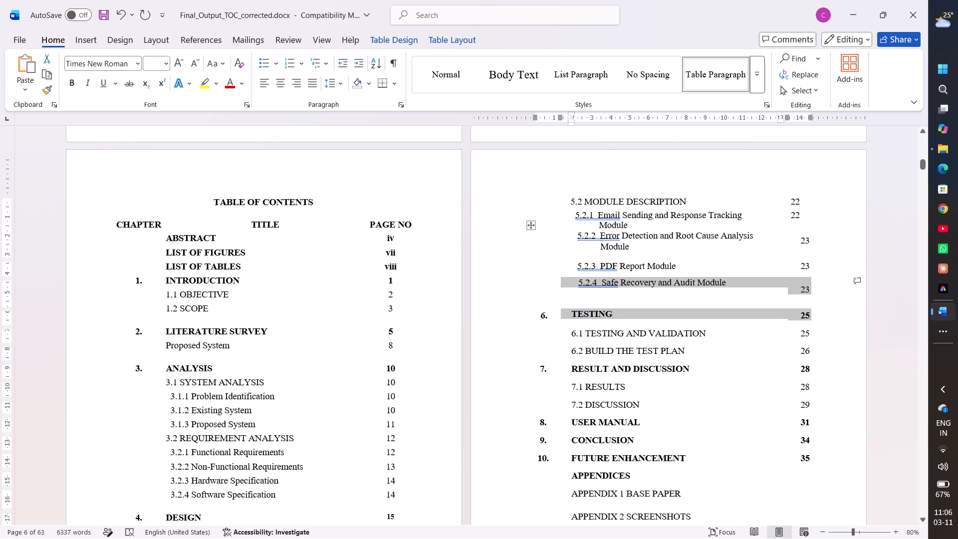
# Delete the empty line between the 5.2.4 Safe Recovery and Audit Module entry and the TESTING heading.
pyautogui.doubleClick(580, 299)
pyautogui.press('Down')
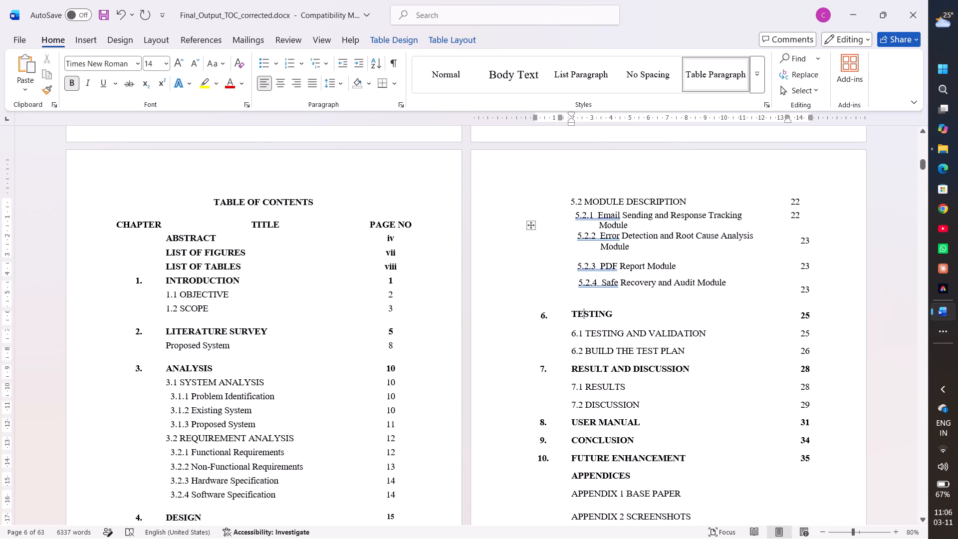
pyautogui.press('Up')
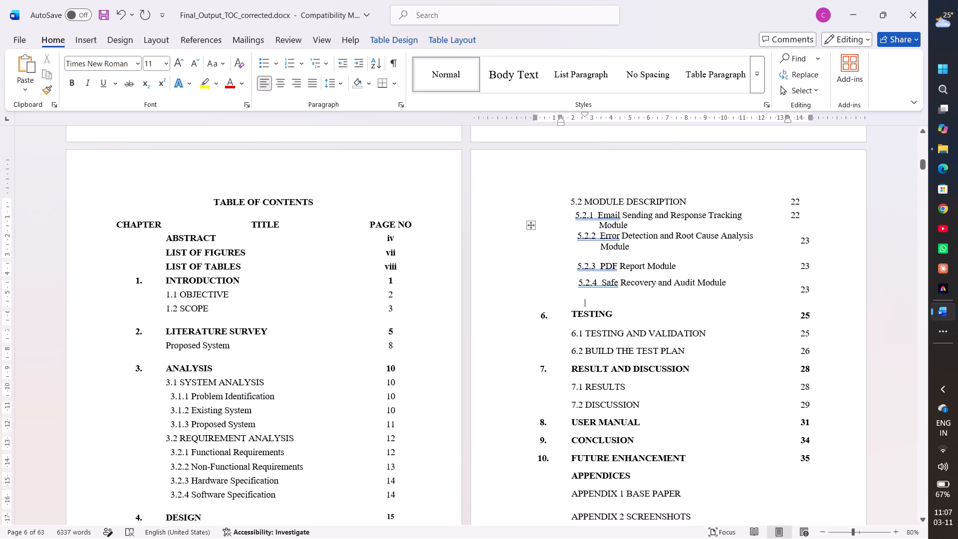
pyautogui.press('BackSpace')
pyautogui.press('BackSpace')
pyautogui.press('BackSpace')
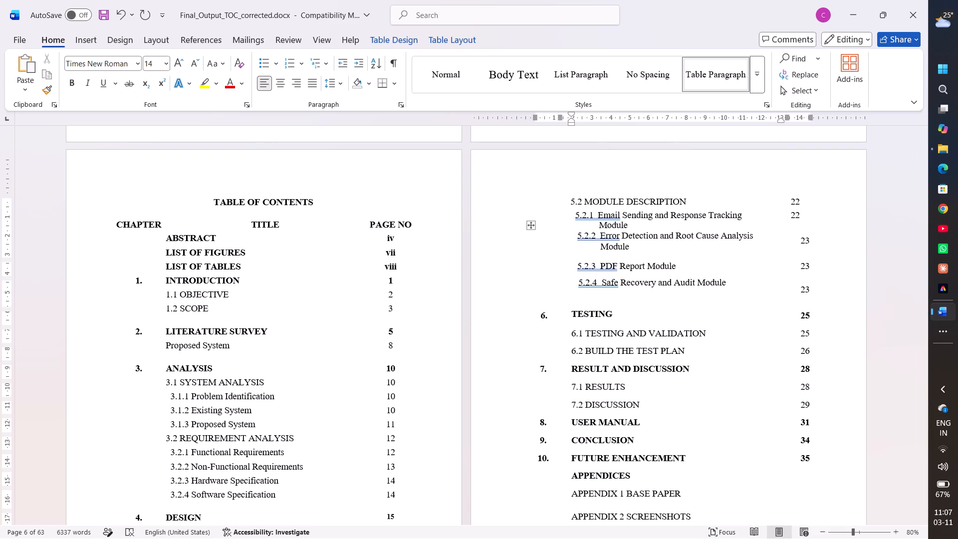
# Check the contents rows from 5.2.4 through 6.2 for leftover empty paragraphs.
pyautogui.click(618, 277)
pyautogui.press('Down')
pyautogui.press('Up')
pyautogui.press('Down')
pyautogui.press('Down')
pyautogui.press('Down')
pyautogui.press('Left')
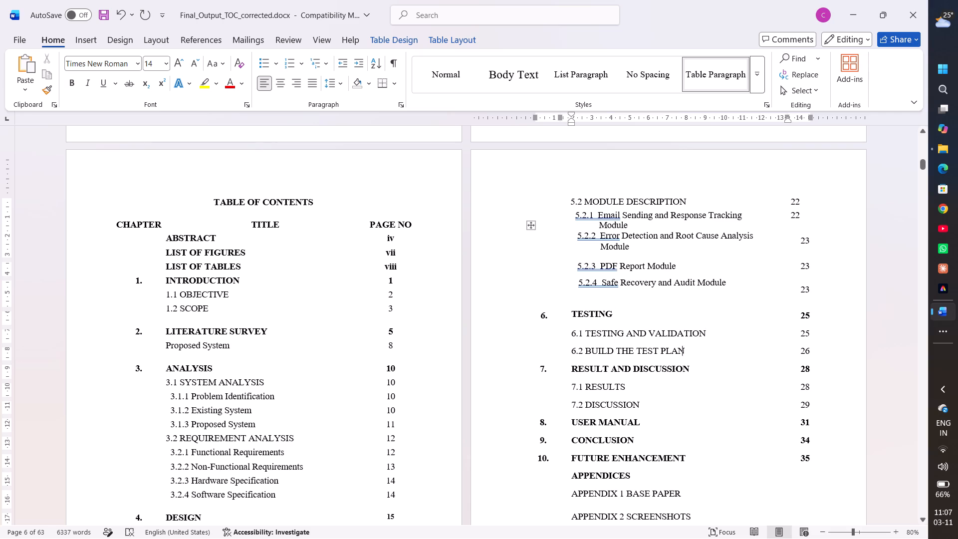
pyautogui.press('Left')
pyautogui.press('Up')
pyautogui.press('Up')
pyautogui.press('Up')
# Show the formatting marks to inspect the gap between the 5.2.4 entry and TESTING, and hide them again.
pyautogui.hotkey('ctrl', 'shift', '8')
pyautogui.press('`')
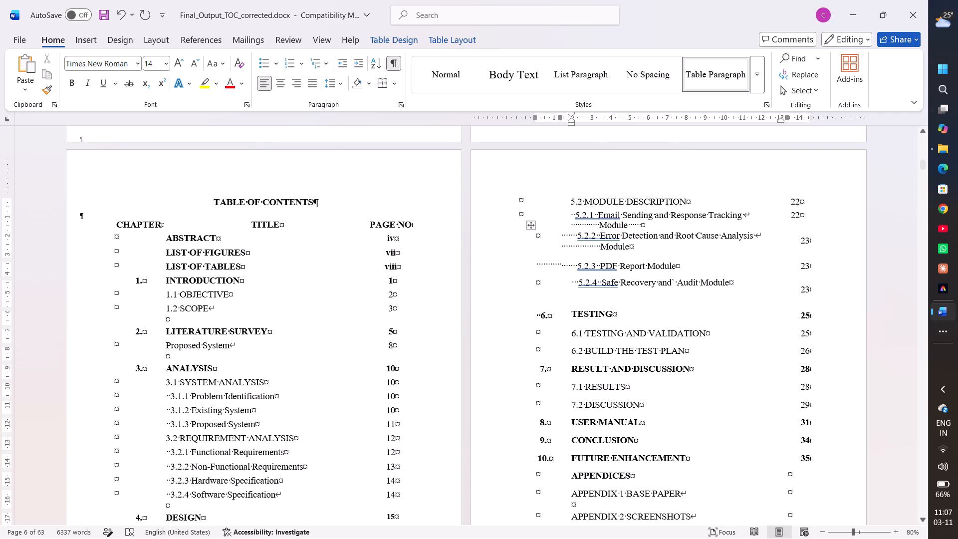
pyautogui.click(544, 296)
pyautogui.press('Down')
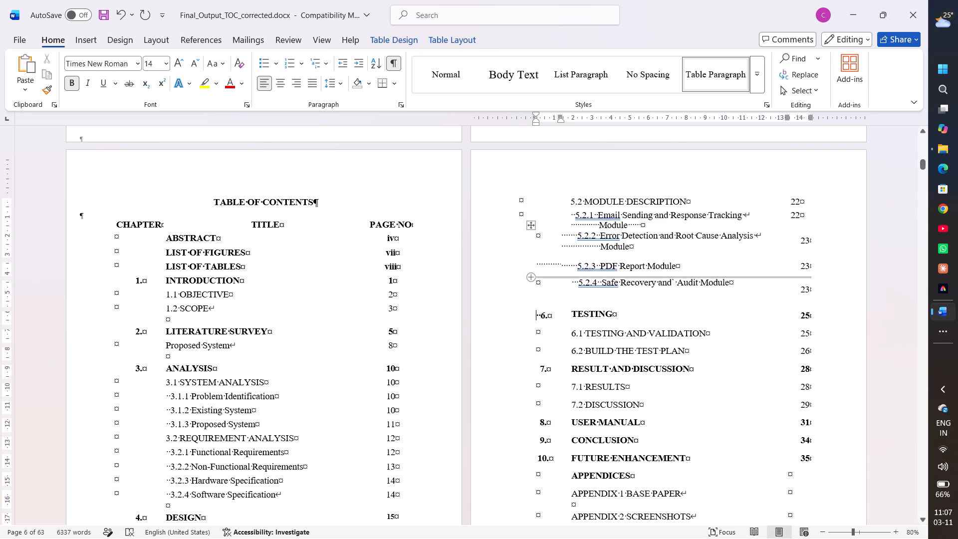
pyautogui.click(577, 299)
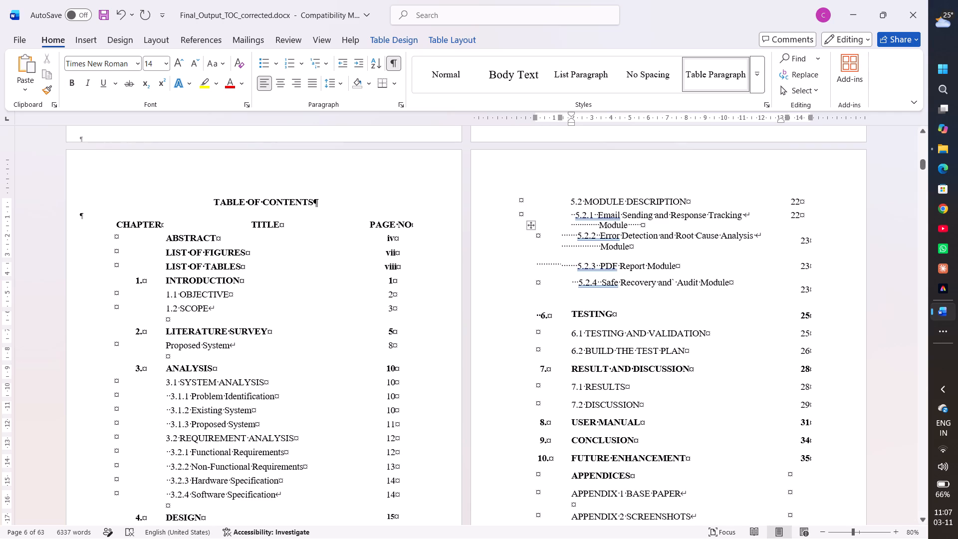
pyautogui.hotkey('ctrl', 'shift', '8')
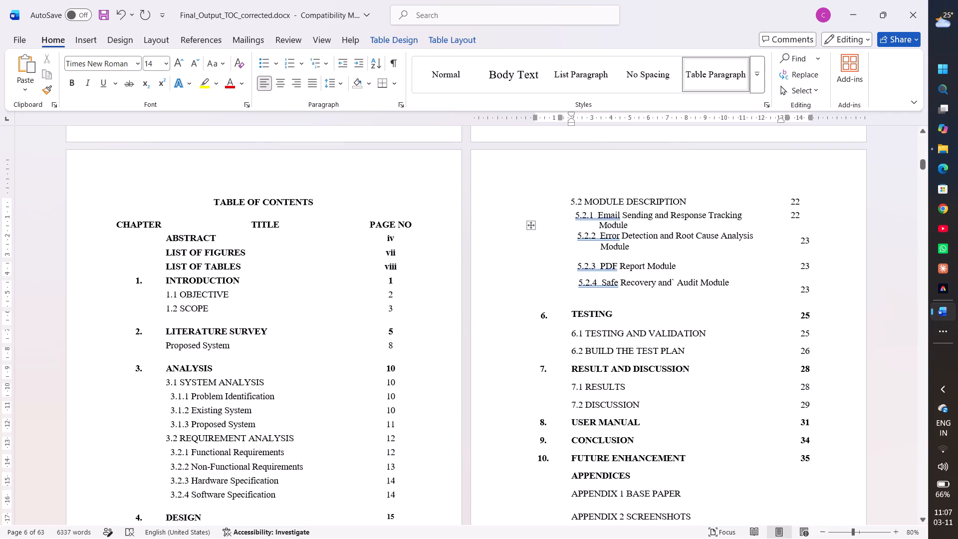
# Delete the leading spaces before the 5.2.3 PDF Report Module entry.
pyautogui.click(638, 258)
pyautogui.click(576, 269)
pyautogui.press('BackSpace')
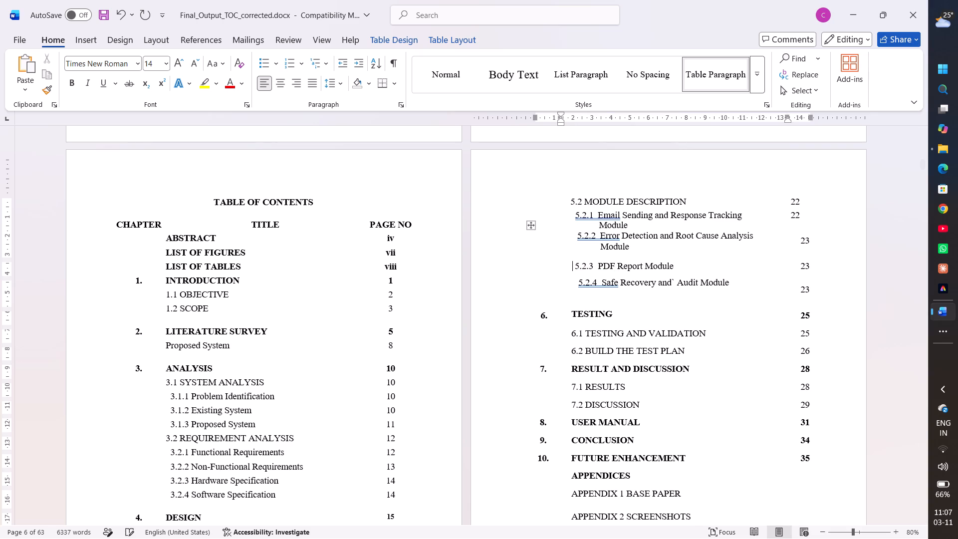
pyautogui.press('BackSpace')
pyautogui.press('BackSpace')
pyautogui.press('BackSpace')
pyautogui.press('BackSpace')
pyautogui.press('BackSpace')
pyautogui.press('BackSpace')
pyautogui.press('BackSpace')
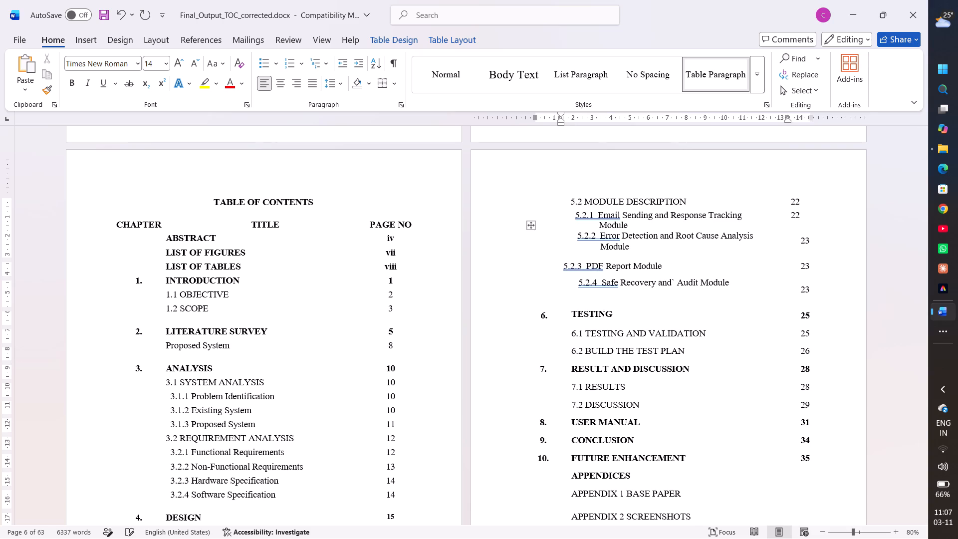
pyautogui.press('BackSpace')
pyautogui.press('BackSpace')
pyautogui.press('BackSpace')
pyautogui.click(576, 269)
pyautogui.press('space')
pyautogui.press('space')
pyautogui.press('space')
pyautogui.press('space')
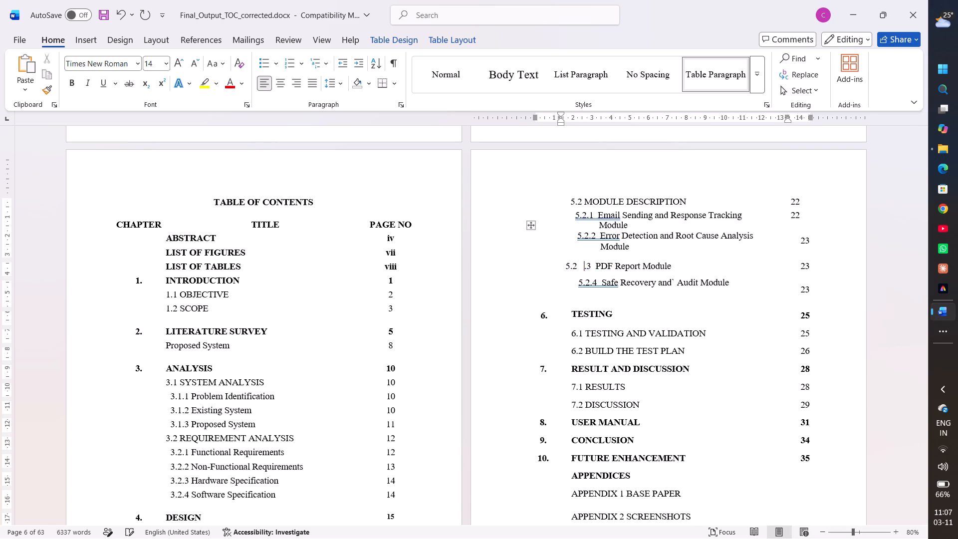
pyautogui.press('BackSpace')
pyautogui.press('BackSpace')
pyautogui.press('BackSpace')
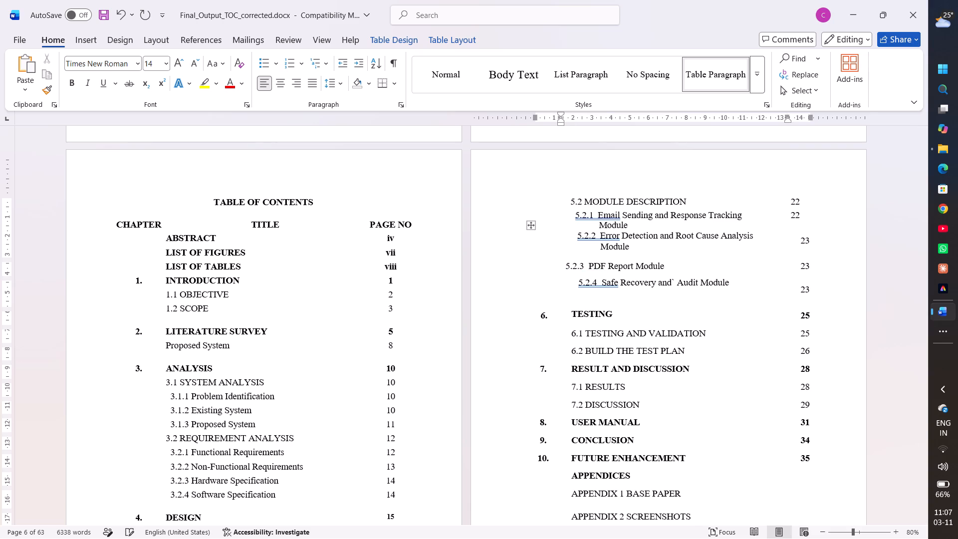
# Add leading spaces before the 5.2.3 PDF Report Module entry so its number lines up with the 5.2.2 and 5.2.4 entries.
pyautogui.press('Left')
pyautogui.press('Left')
pyautogui.press('Left')
pyautogui.press('space')
pyautogui.press('space')
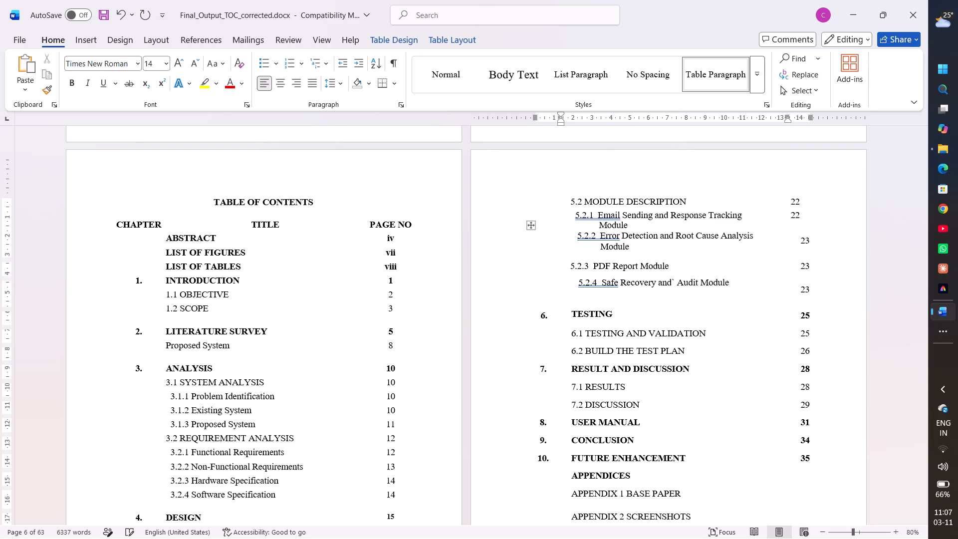
pyautogui.press('space')
pyautogui.press('space')
pyautogui.press('space')
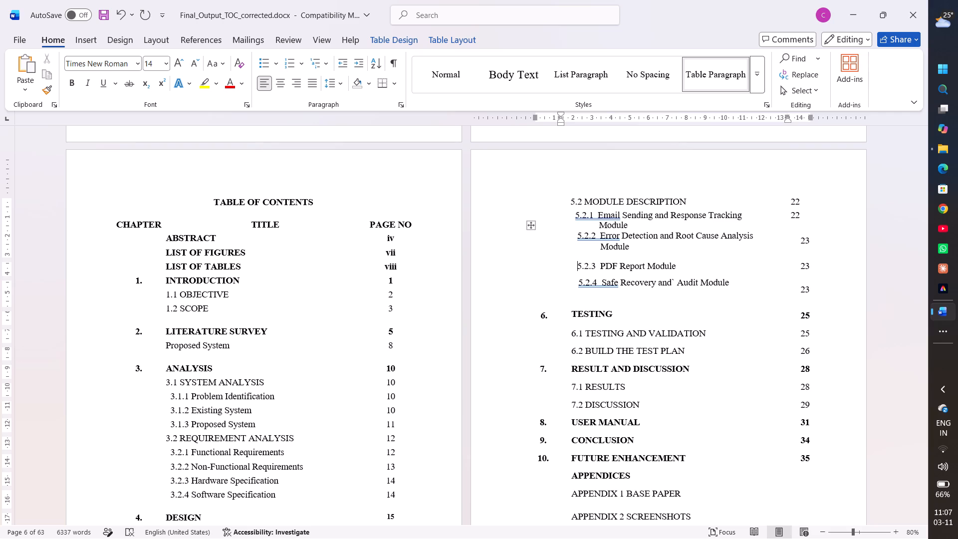
pyautogui.press('space')
pyautogui.press('BackSpace')
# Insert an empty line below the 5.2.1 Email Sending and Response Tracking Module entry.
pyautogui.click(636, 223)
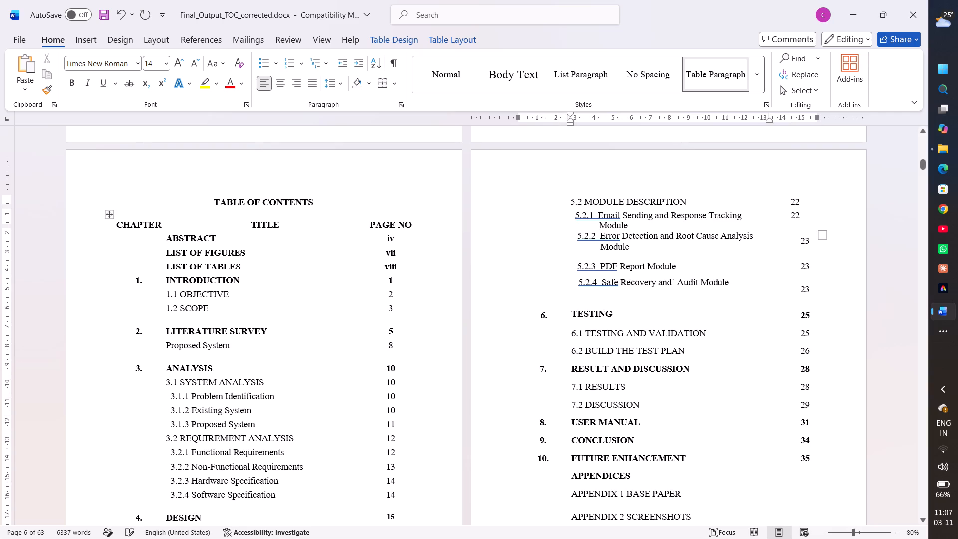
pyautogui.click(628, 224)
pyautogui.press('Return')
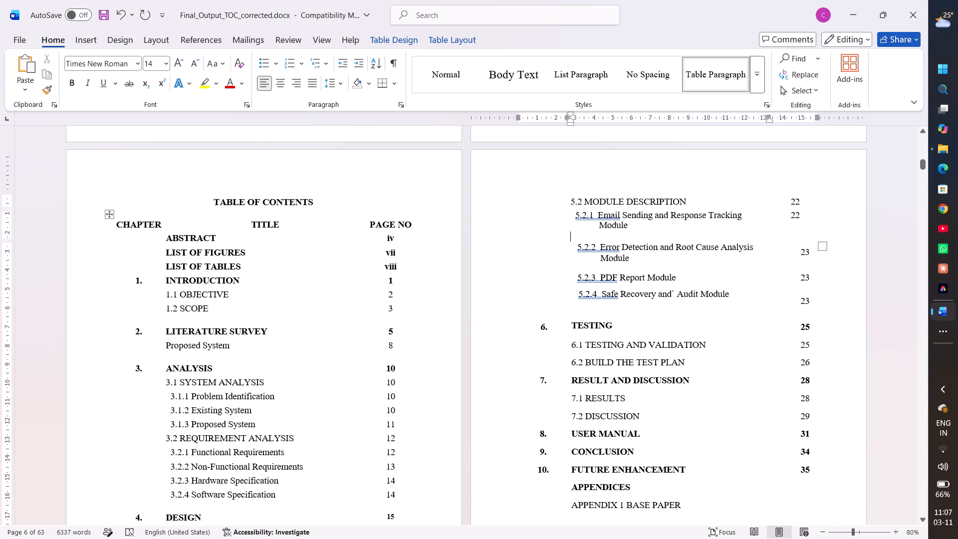
# Add spaces before page number 22 of 5.2 MODULE DESCRIPTION to align it with the page numbers below.
pyautogui.click(788, 202)
pyautogui.press('space')
pyautogui.press('space')
pyautogui.press('space')
pyautogui.press('space')
pyautogui.press('space')
pyautogui.press('space')
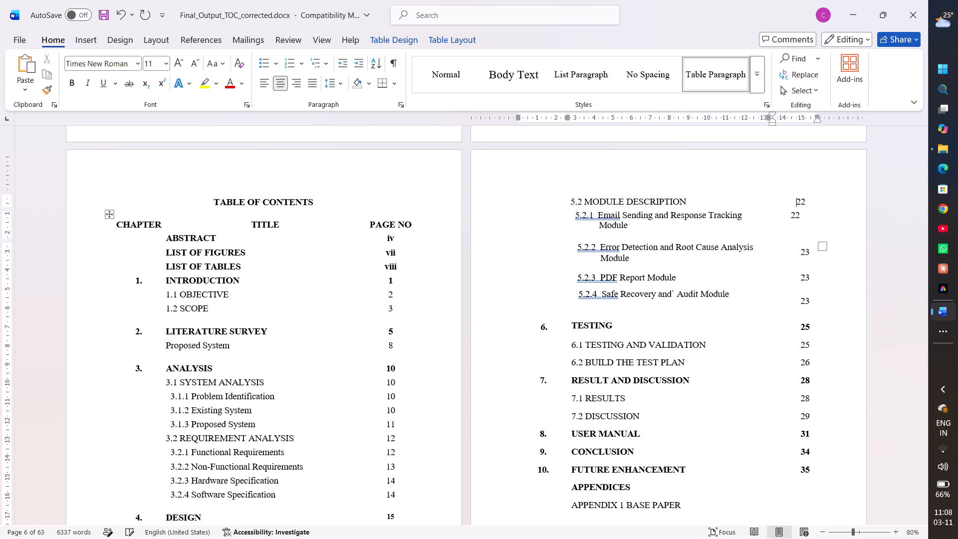
pyautogui.press('space')
pyautogui.press('space')
pyautogui.press('space')
pyautogui.press('space')
# Add spaces before page number 22 of the 5.2.1 entry to align it with the 5.2 page number above.
pyautogui.click(789, 216)
pyautogui.press('space')
pyautogui.press('space')
pyautogui.press('space')
pyautogui.press('space')
pyautogui.press('space')
pyautogui.press('space')
pyautogui.press('space')
pyautogui.press('space')
pyautogui.press('space')
pyautogui.press('space')
pyautogui.press('BackSpace')
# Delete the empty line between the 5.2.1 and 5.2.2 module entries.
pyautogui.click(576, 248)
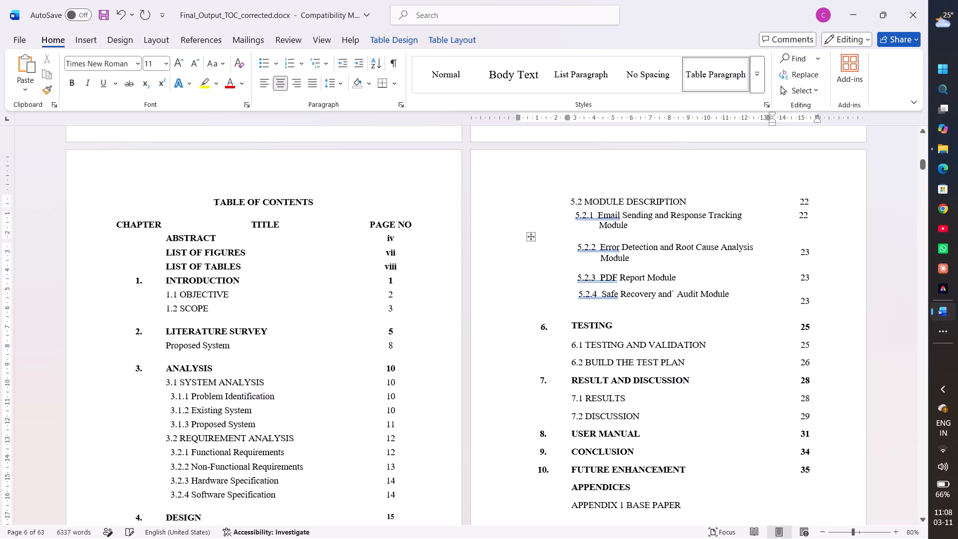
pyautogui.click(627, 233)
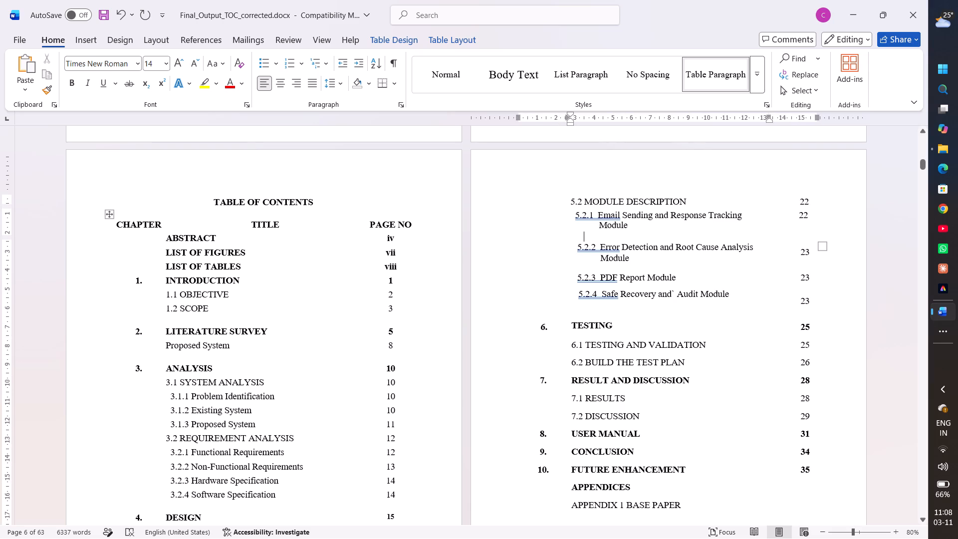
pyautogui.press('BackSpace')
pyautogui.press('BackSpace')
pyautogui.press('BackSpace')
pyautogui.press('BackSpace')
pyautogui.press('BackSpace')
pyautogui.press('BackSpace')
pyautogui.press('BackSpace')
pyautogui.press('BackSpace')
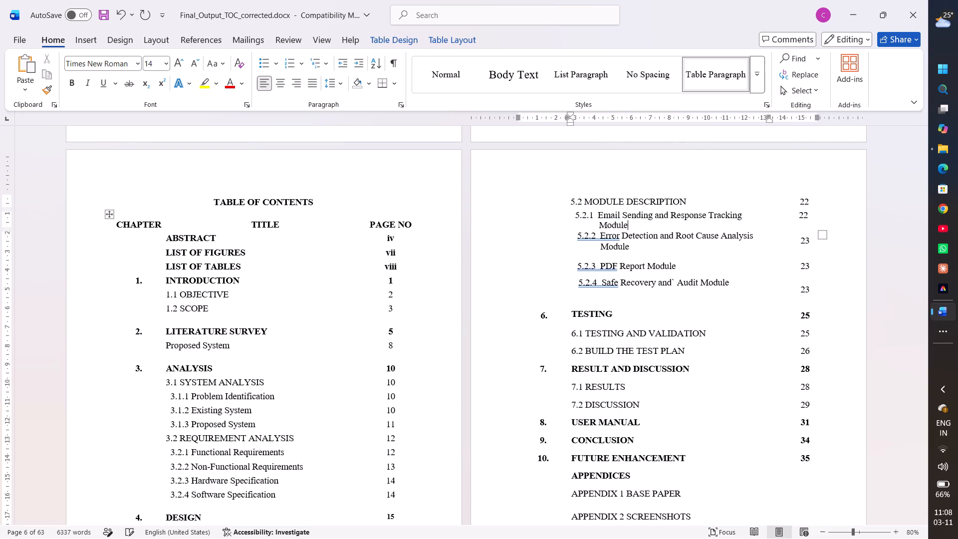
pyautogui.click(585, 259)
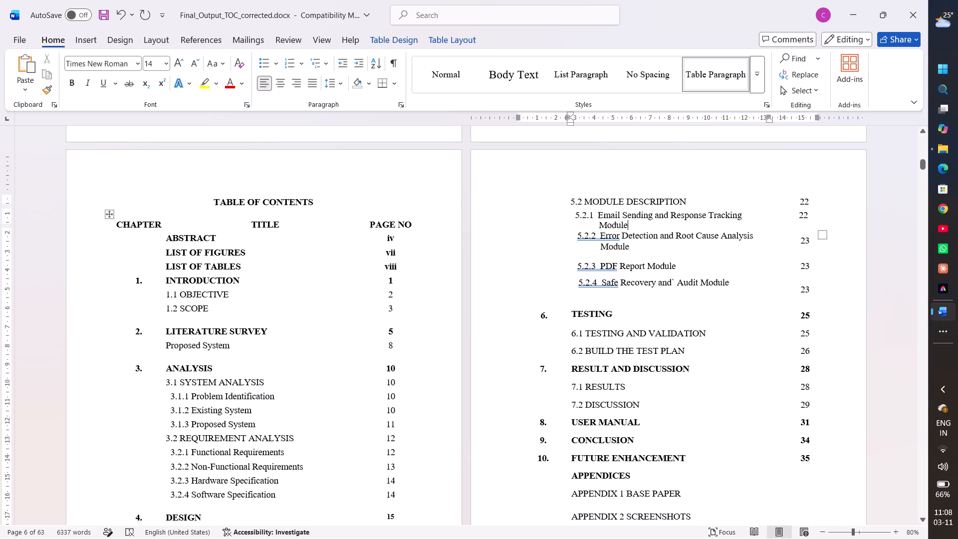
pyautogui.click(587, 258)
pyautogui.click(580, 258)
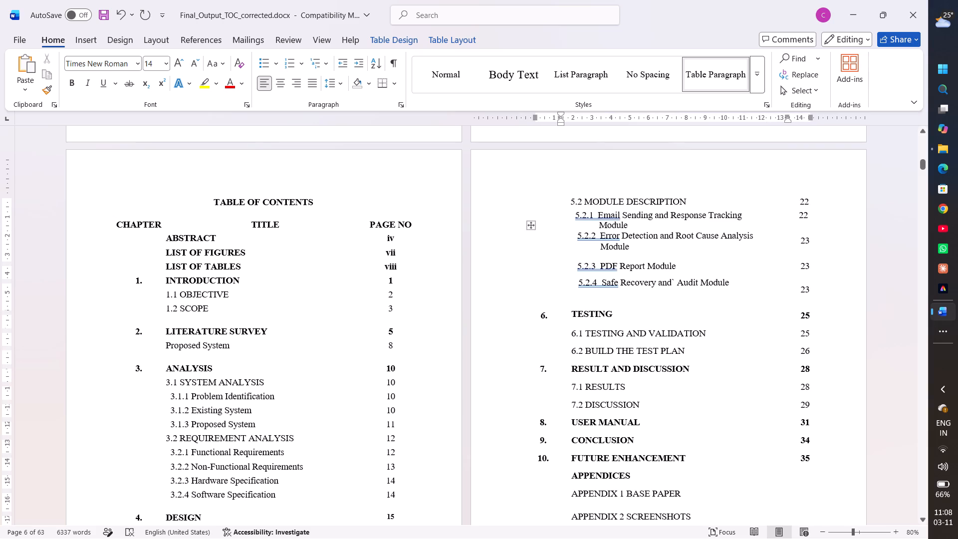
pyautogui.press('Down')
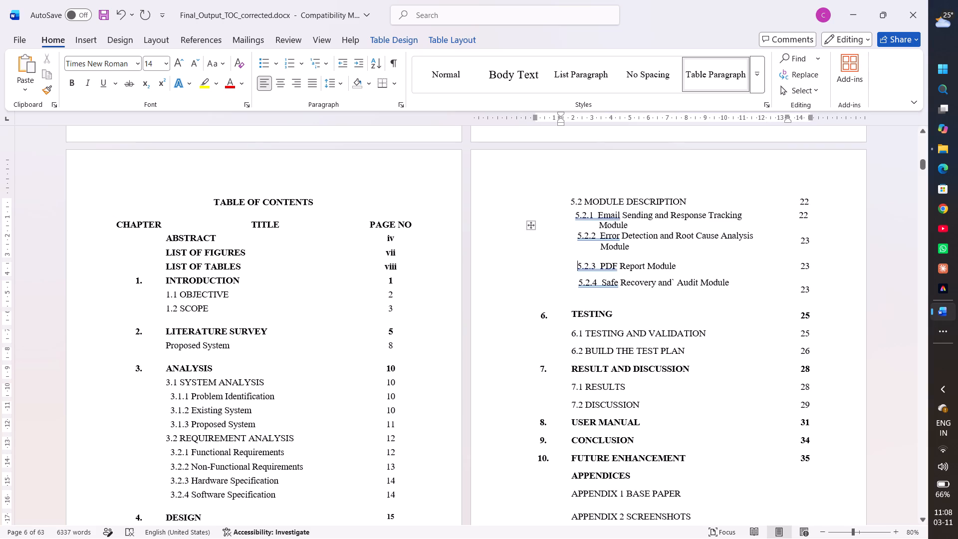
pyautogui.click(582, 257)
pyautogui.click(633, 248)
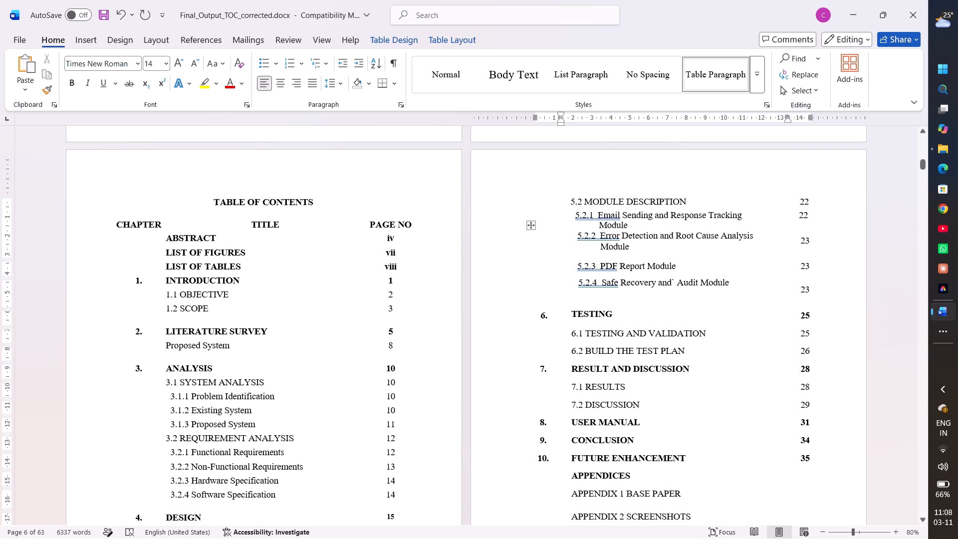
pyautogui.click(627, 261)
# Save the document.
pyautogui.hotkey('ctrl', 's')
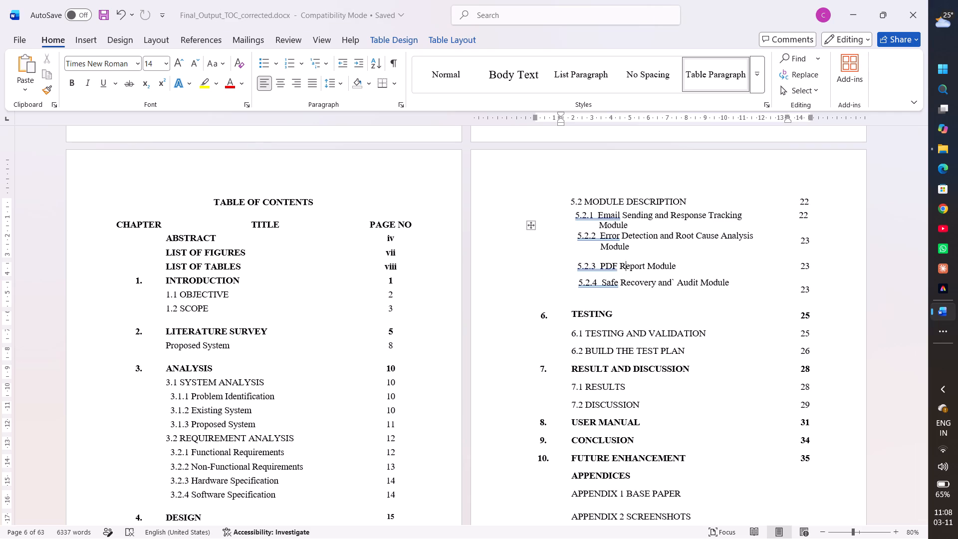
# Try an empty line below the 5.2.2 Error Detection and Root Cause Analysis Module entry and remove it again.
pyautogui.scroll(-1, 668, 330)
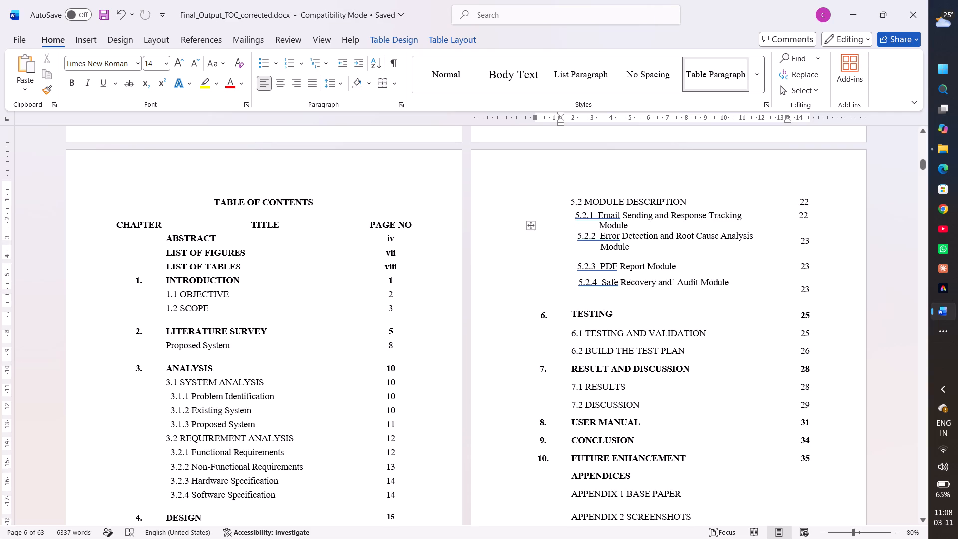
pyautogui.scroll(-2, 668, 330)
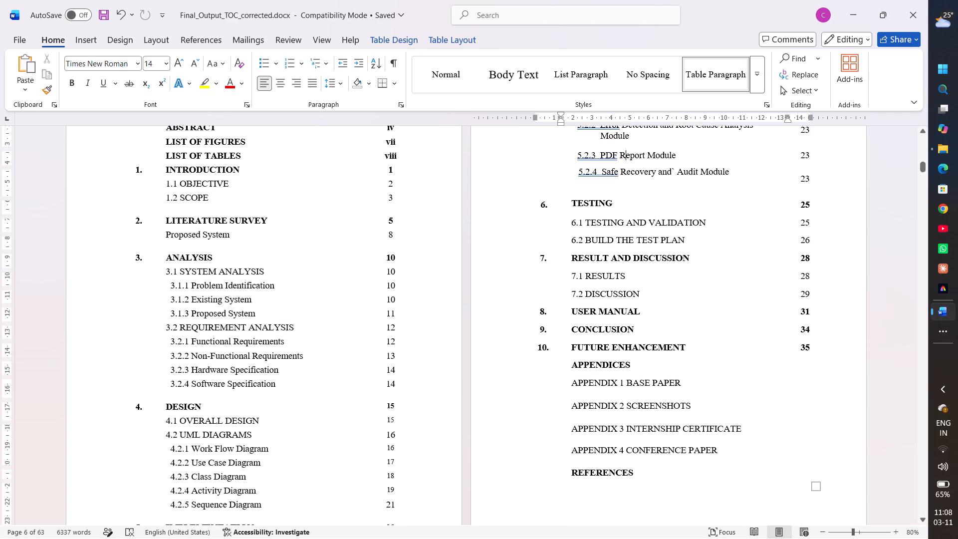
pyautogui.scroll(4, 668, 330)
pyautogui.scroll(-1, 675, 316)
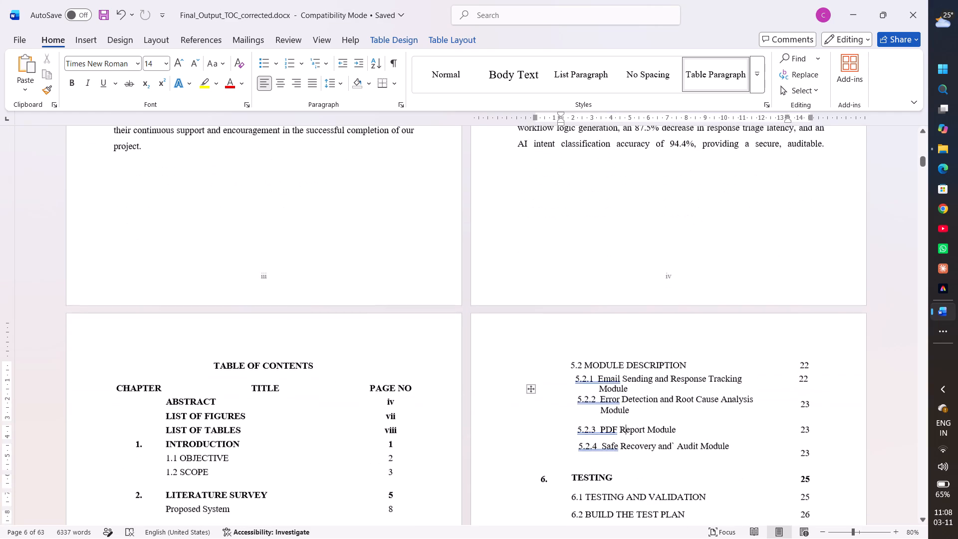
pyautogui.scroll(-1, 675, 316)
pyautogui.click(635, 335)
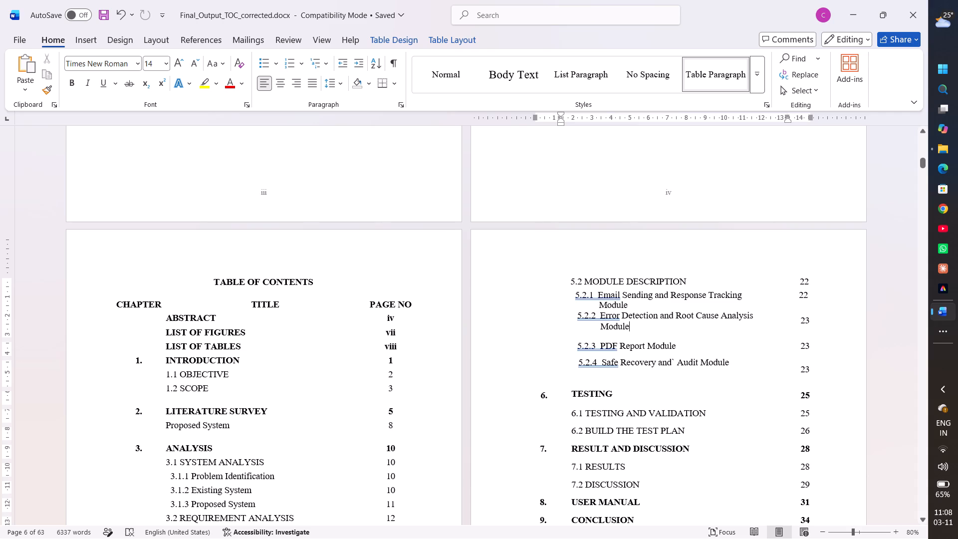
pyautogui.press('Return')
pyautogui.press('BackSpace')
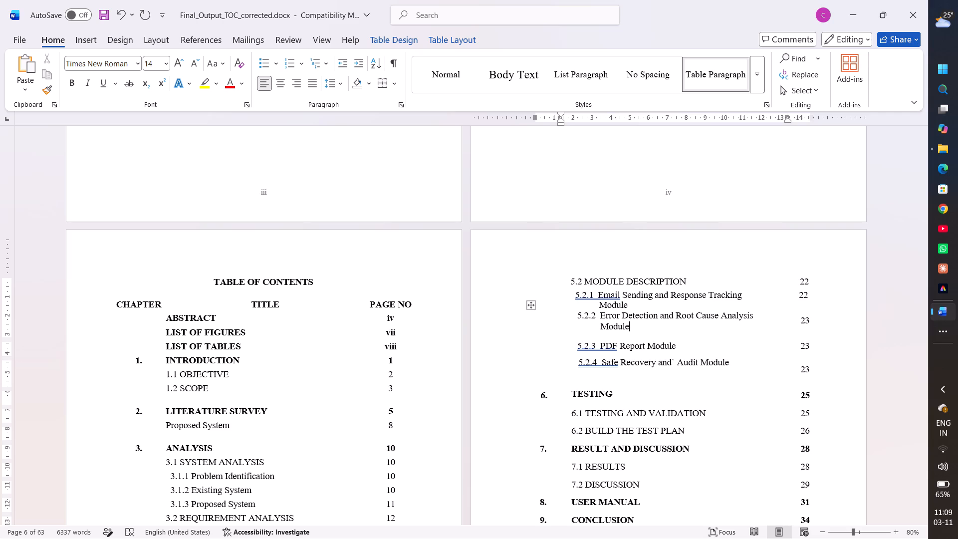
# Save the document again.
pyautogui.hotkey('ctrl', 's')
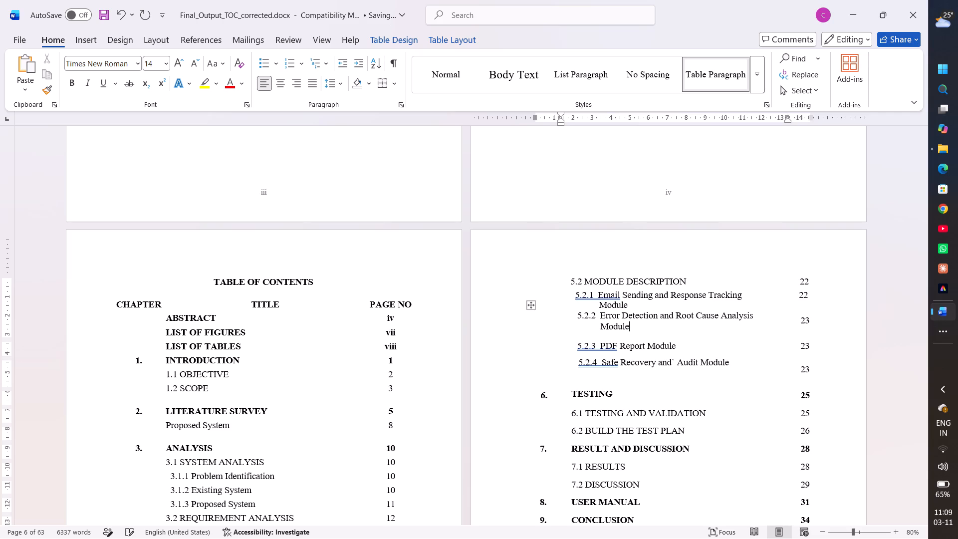
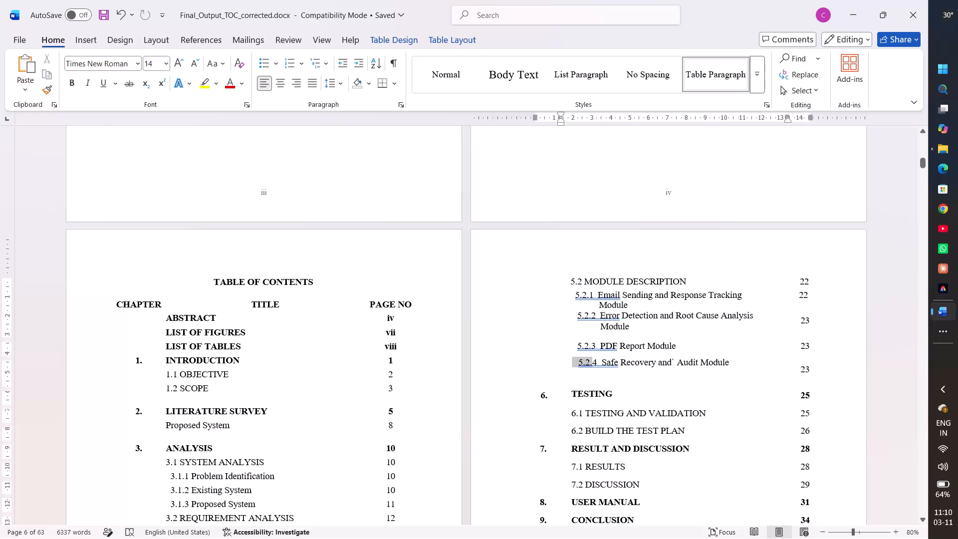
# Add space before the selected 5.2.4 Safe Recovery and Audit Module and TESTING entries, and clear the selection.
pyautogui.click(340, 83)
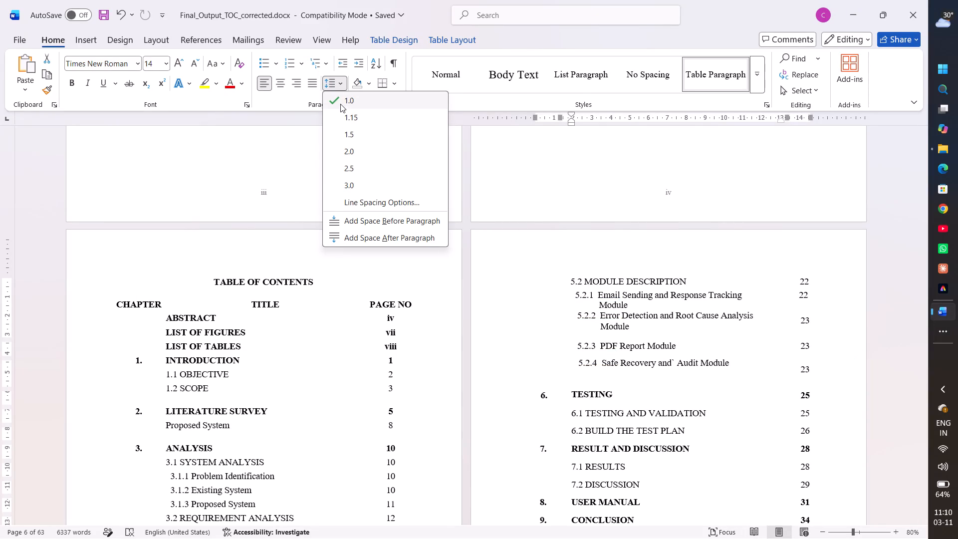
pyautogui.click(371, 226)
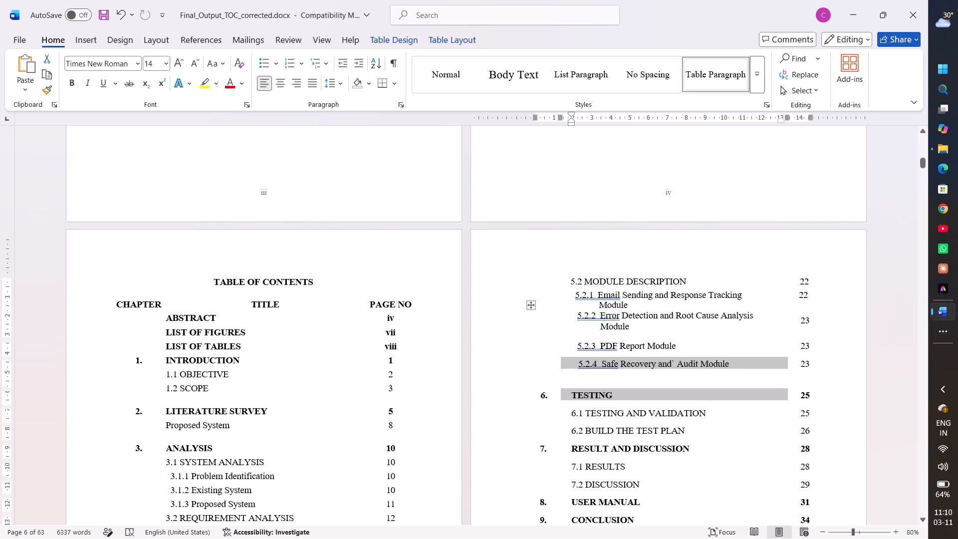
pyautogui.click(573, 345)
pyautogui.click(535, 308)
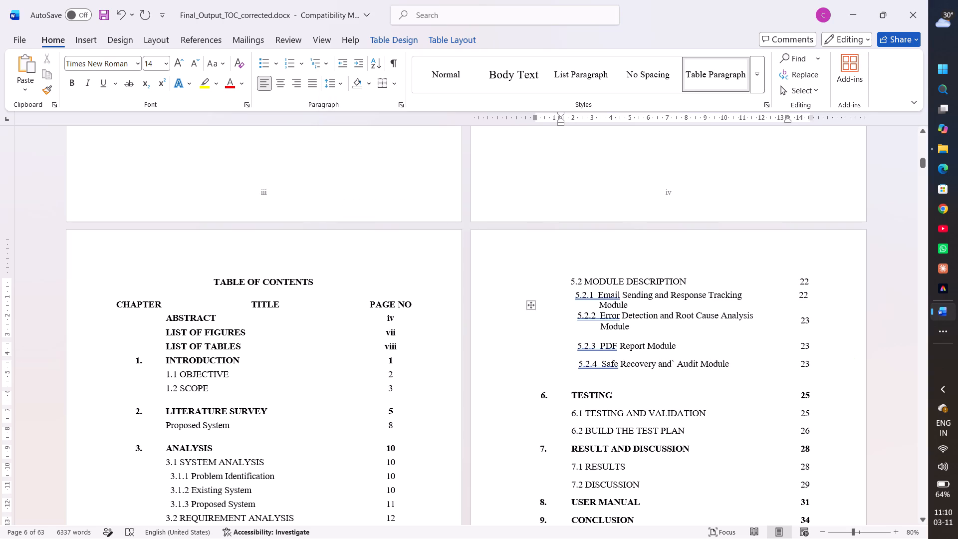
pyautogui.click(562, 335)
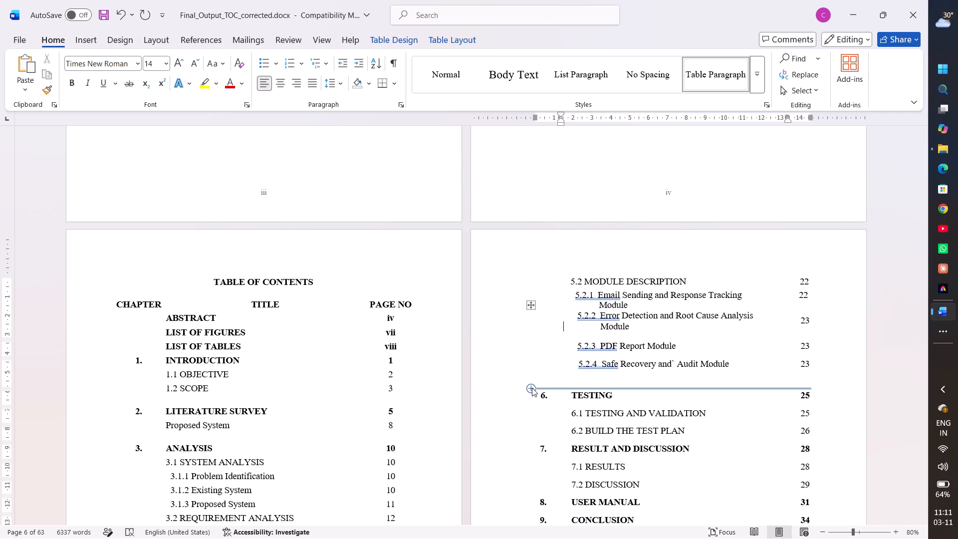
# Delete the stray backtick after "and" in the 5.2.4 Safe Recovery and Audit Module entry.
pyautogui.click(674, 362)
pyautogui.press('BackSpace')
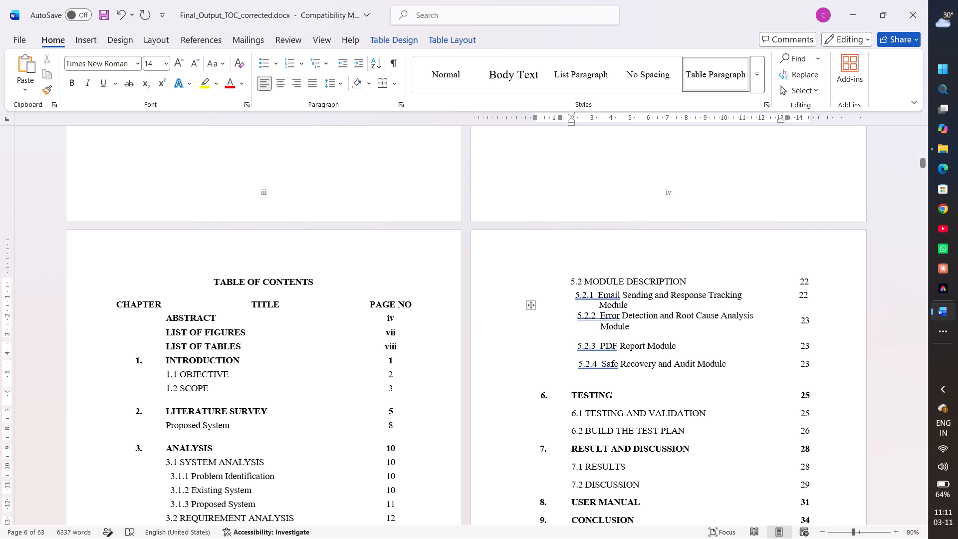
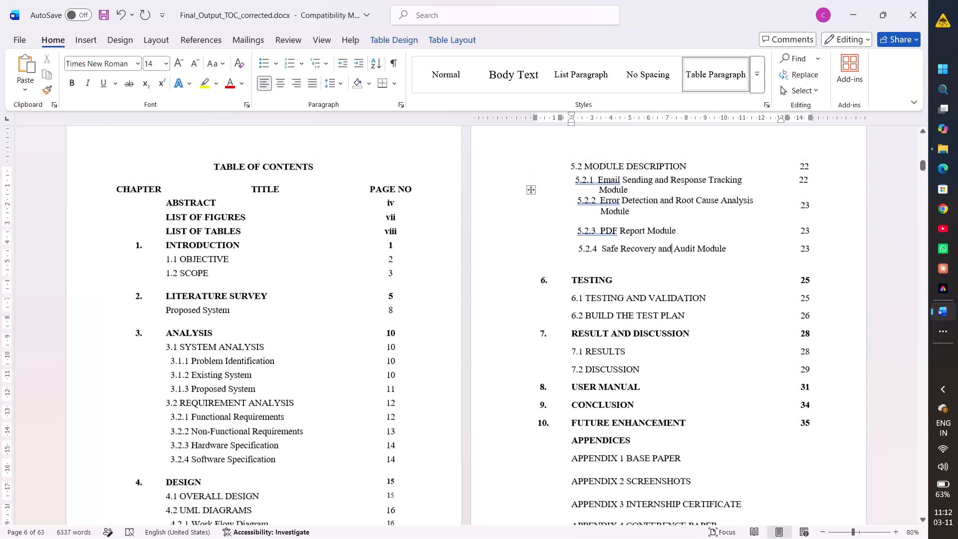
# Capture a screenshot region covering both visible table of contents pages, including their page numbers.
pyautogui.press('shift+super+s')
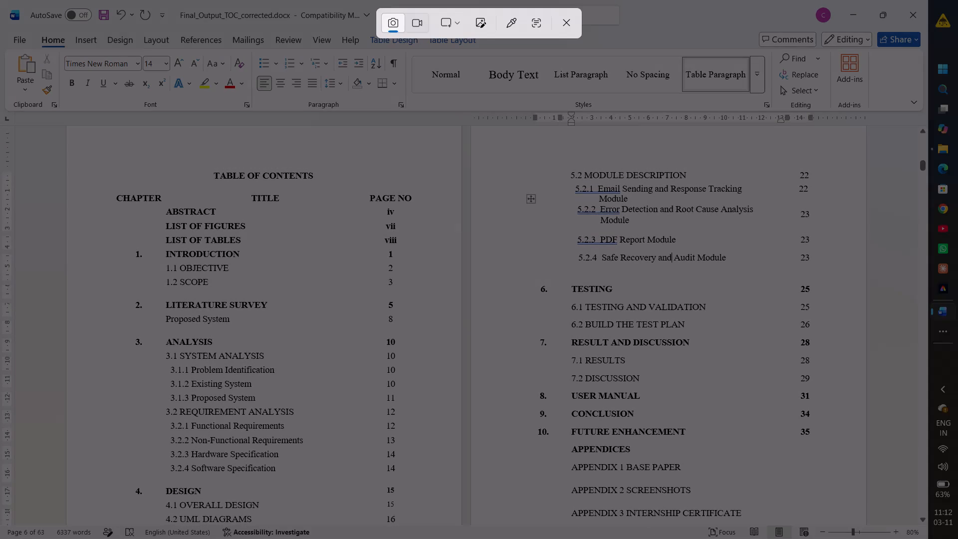
pyautogui.moveTo(82, 132); pyautogui.dragTo(779, 523)
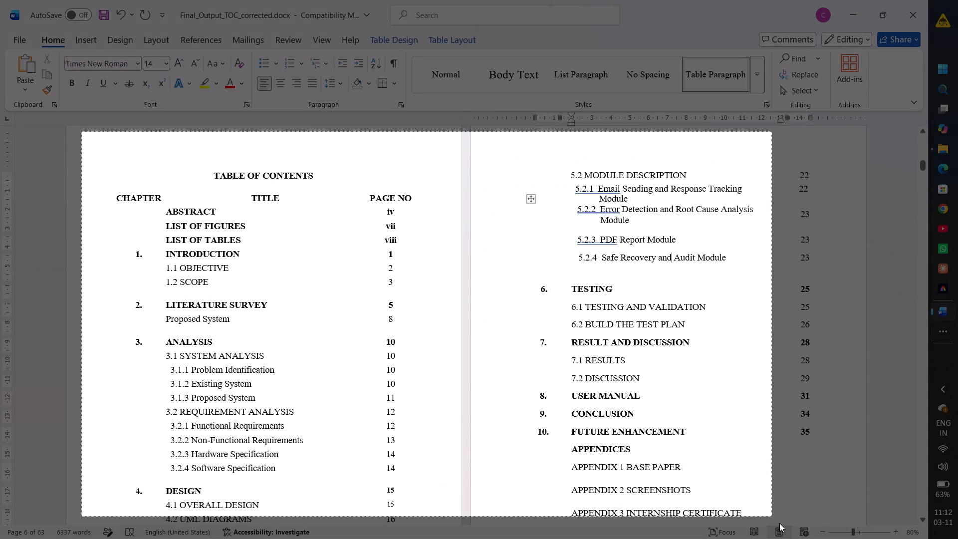
pyautogui.moveTo(779, 523); pyautogui.dragTo(844, 525)
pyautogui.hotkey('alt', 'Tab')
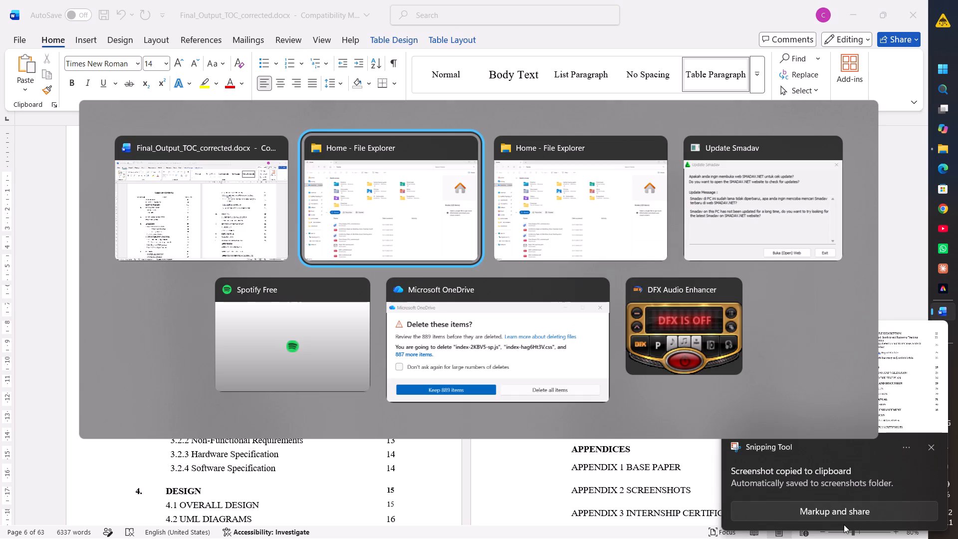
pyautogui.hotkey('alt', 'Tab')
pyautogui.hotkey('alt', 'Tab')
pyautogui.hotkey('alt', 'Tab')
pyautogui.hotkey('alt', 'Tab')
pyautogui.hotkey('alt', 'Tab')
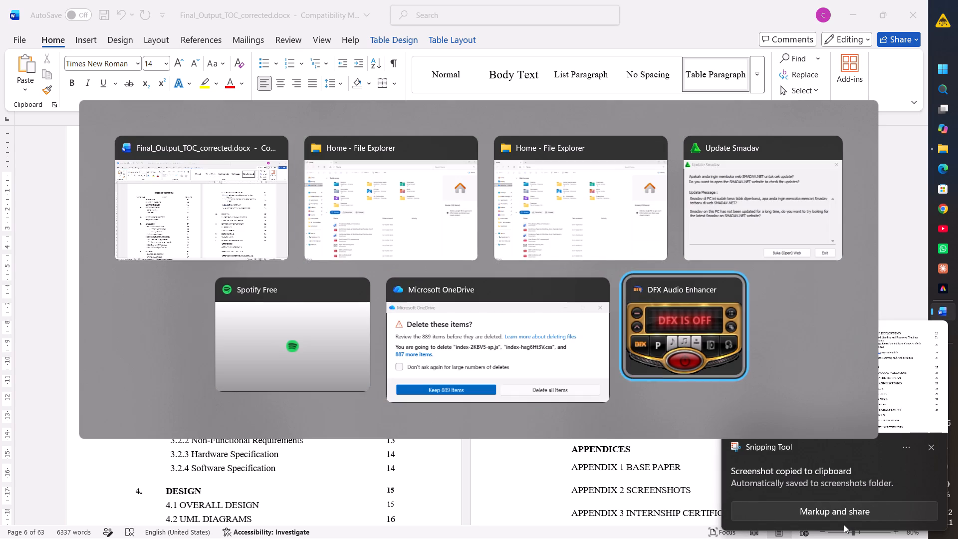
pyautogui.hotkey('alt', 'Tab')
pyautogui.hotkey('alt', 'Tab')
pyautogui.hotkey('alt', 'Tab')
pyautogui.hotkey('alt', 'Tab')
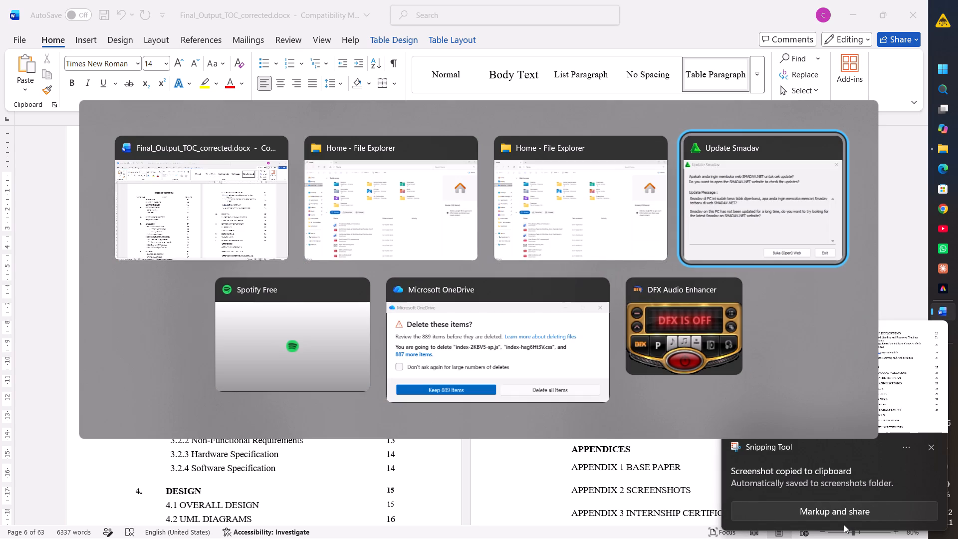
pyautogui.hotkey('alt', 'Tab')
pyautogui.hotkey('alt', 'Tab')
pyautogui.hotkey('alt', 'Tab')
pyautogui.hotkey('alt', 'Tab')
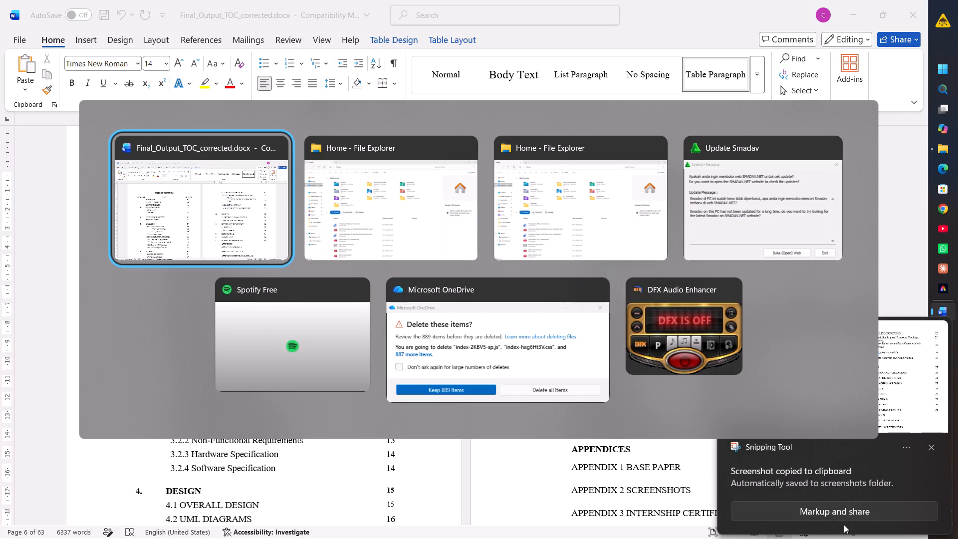
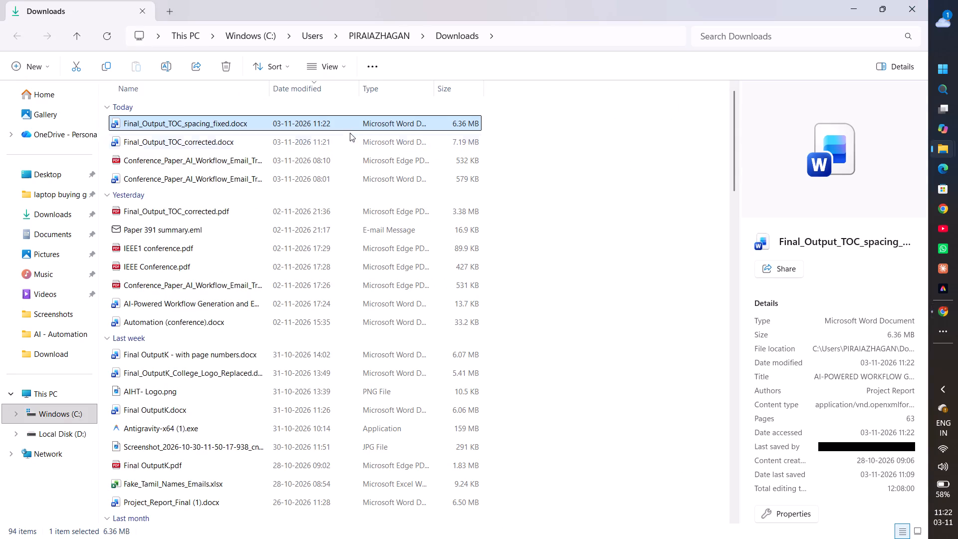
# Open Final_Output_TOC_spacing_fixed.docx from the Downloads folder in Word.
pyautogui.rightClick(358, 123)
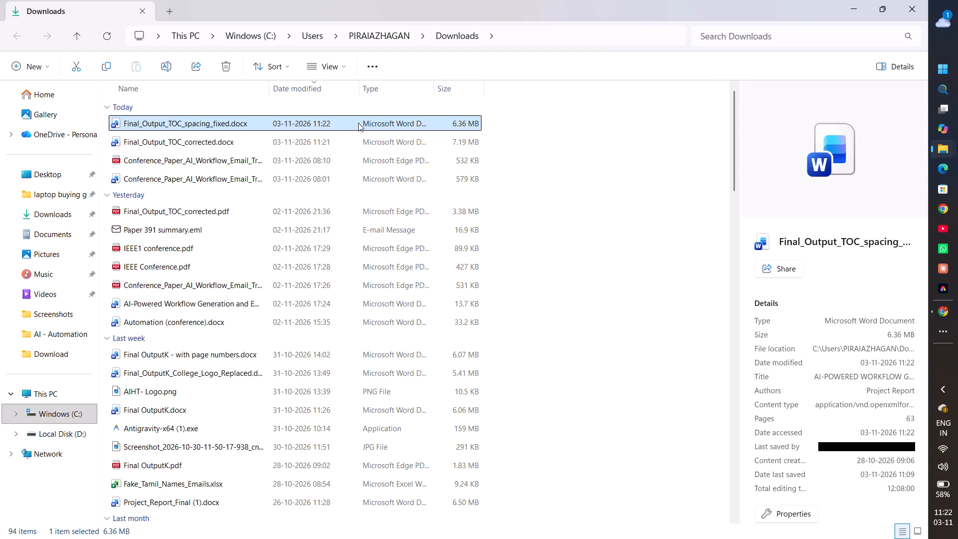
pyautogui.click(425, 170)
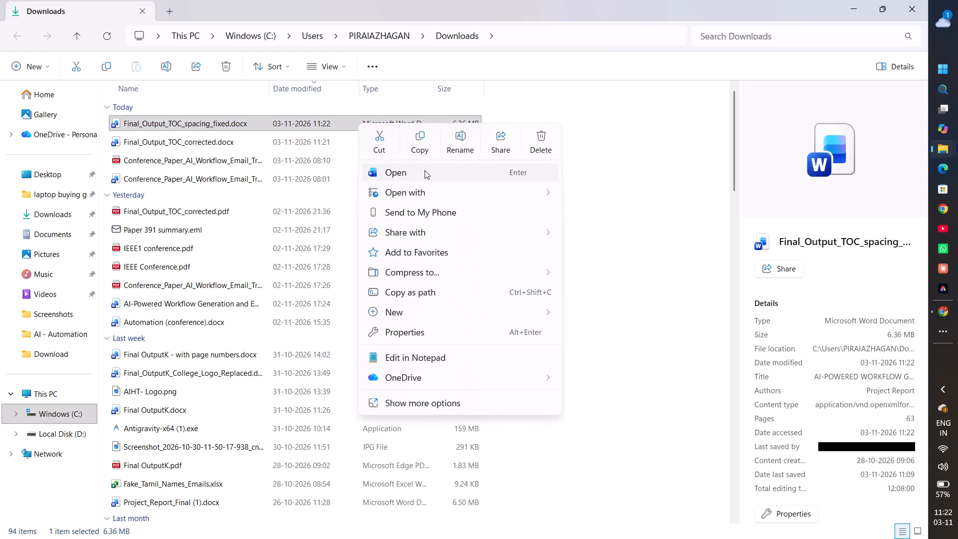
pyautogui.click(577, 185)
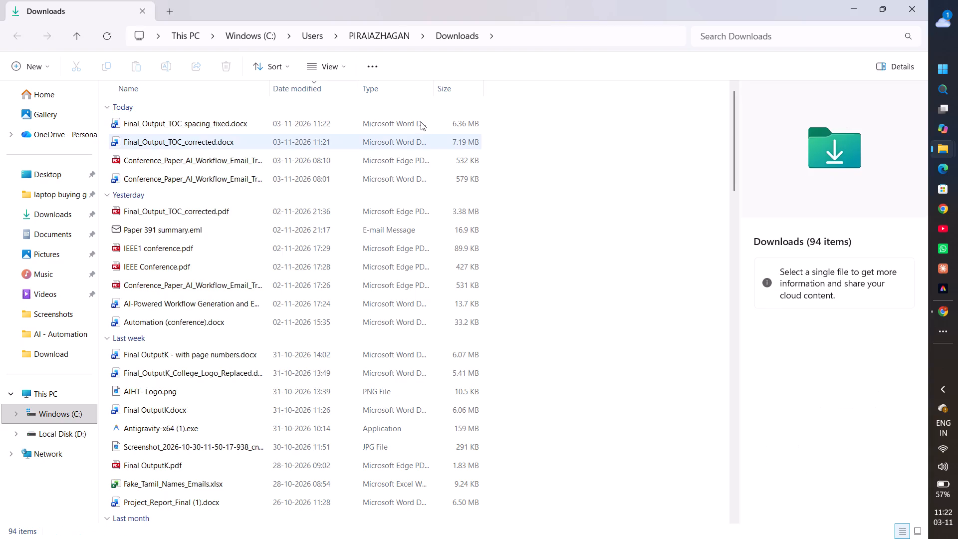
pyautogui.doubleClick(421, 122)
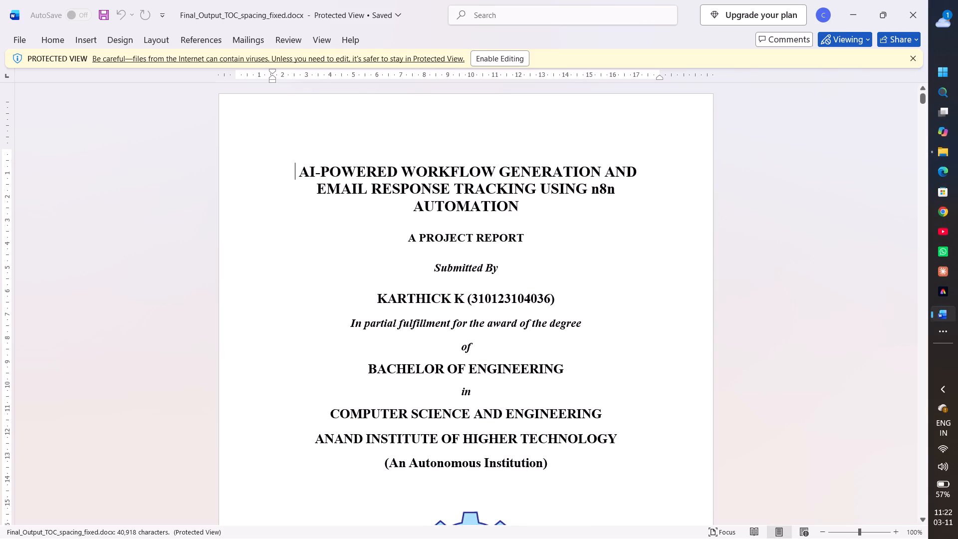
# Review the front matter and table of contents of Final_Output_TOC_spacing_fixed.docx, checking the spacing between chapter entries.
pyautogui.scroll(-5, 483, 207)
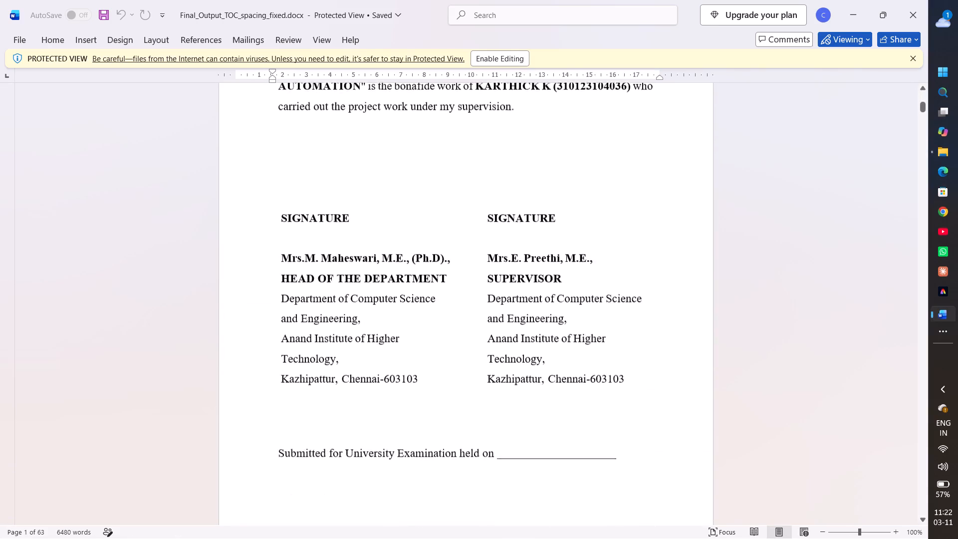
pyautogui.scroll(-3, 483, 207)
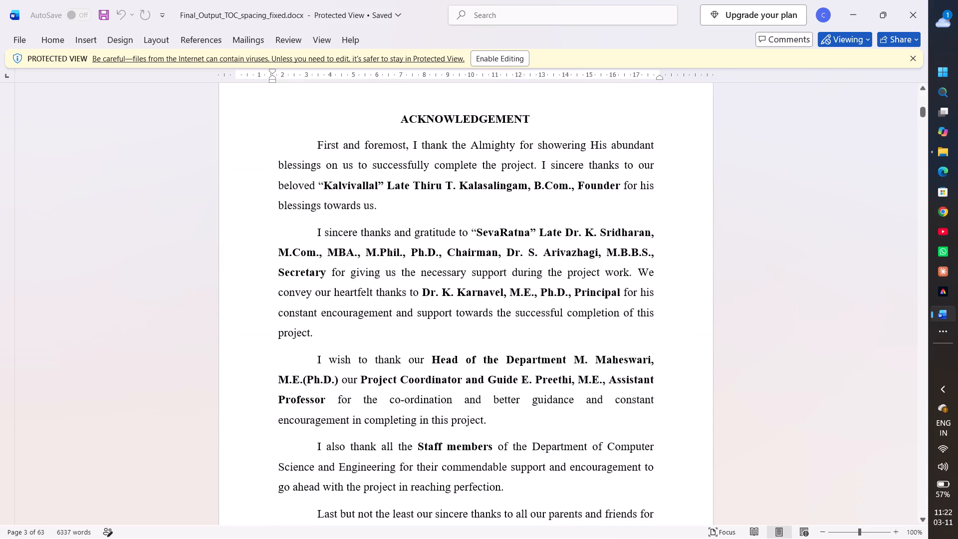
pyautogui.scroll(-2, 483, 207)
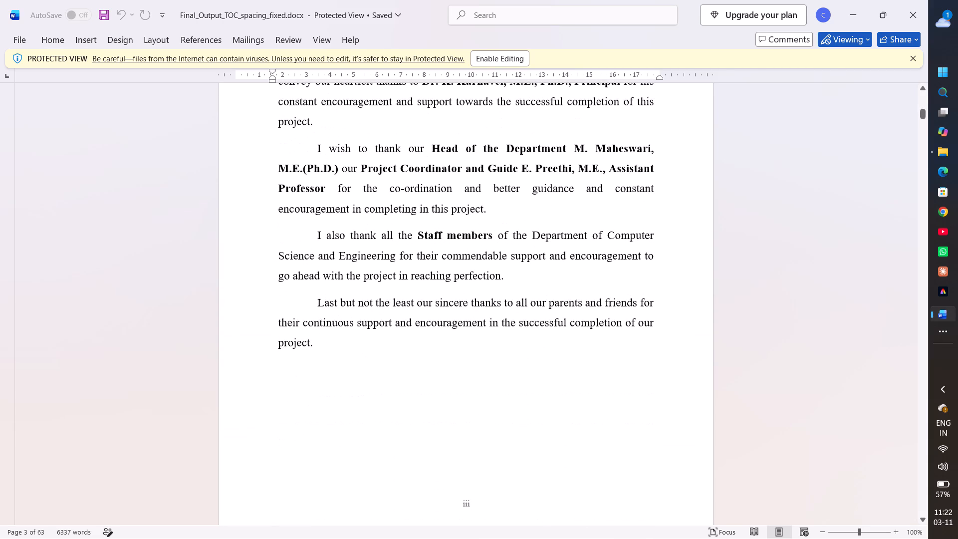
pyautogui.scroll(-1, 483, 207)
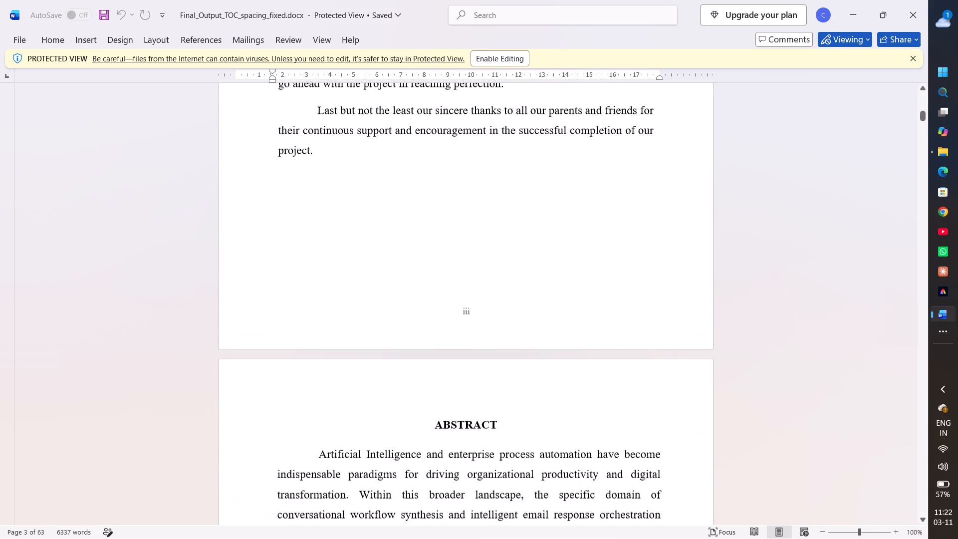
pyautogui.scroll(-1, 483, 207)
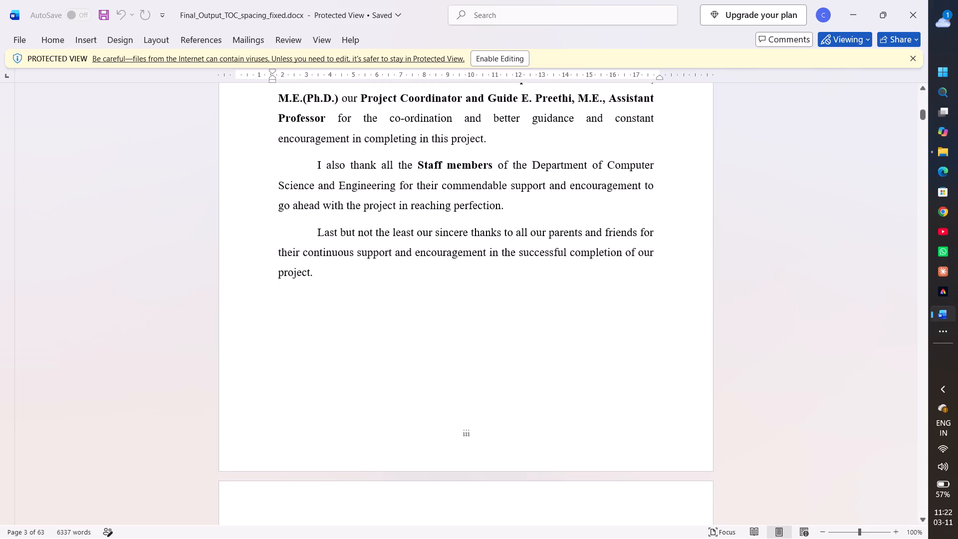
pyautogui.scroll(-4, 483, 207)
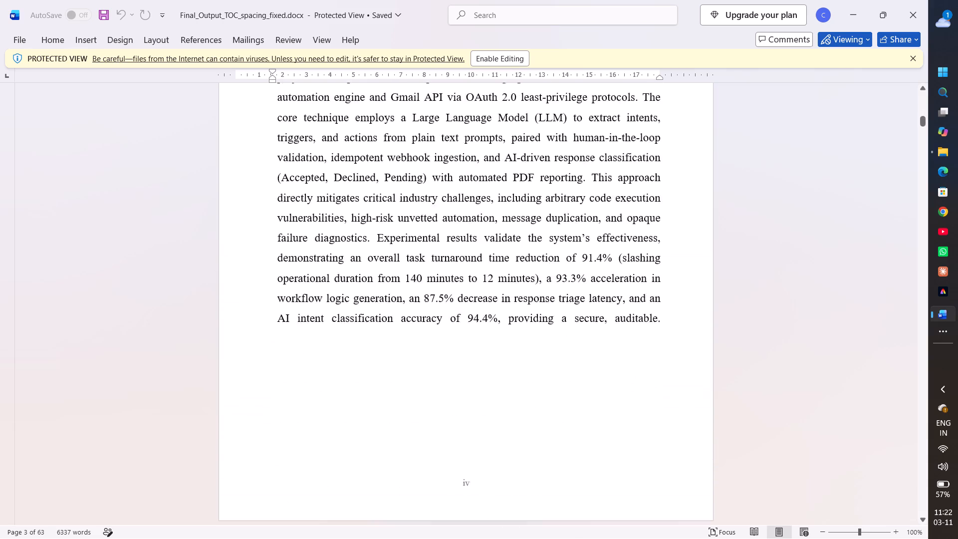
pyautogui.scroll(-2, 483, 207)
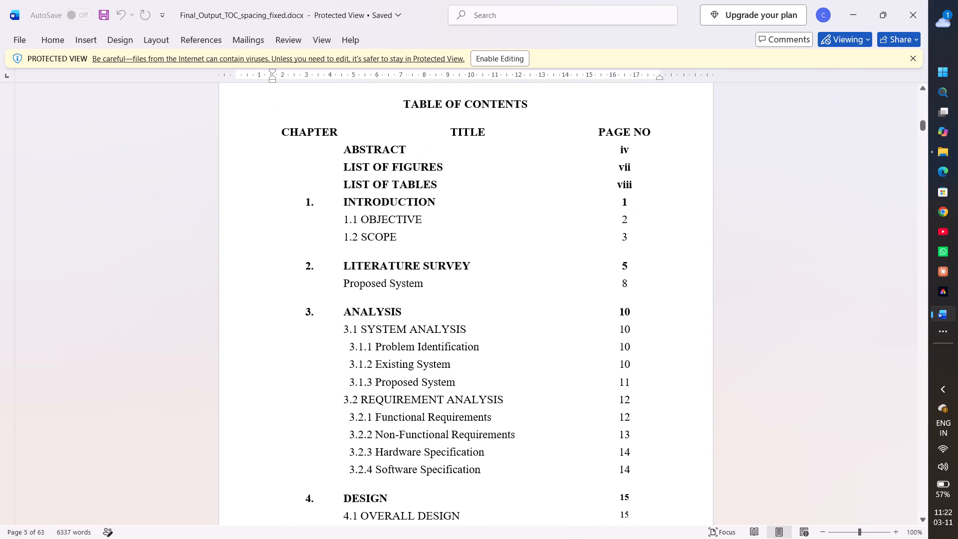
pyautogui.scroll(-2, 483, 207)
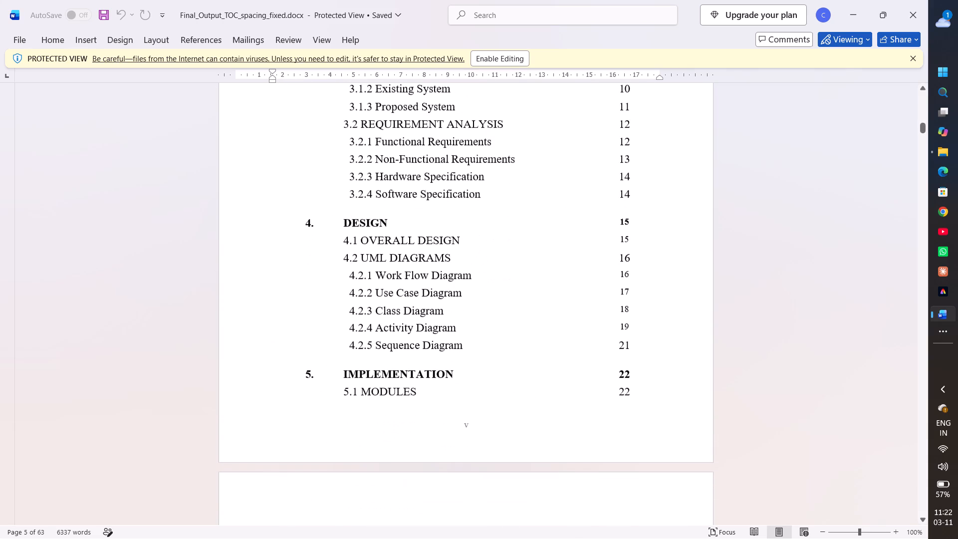
pyautogui.scroll(-1, 483, 207)
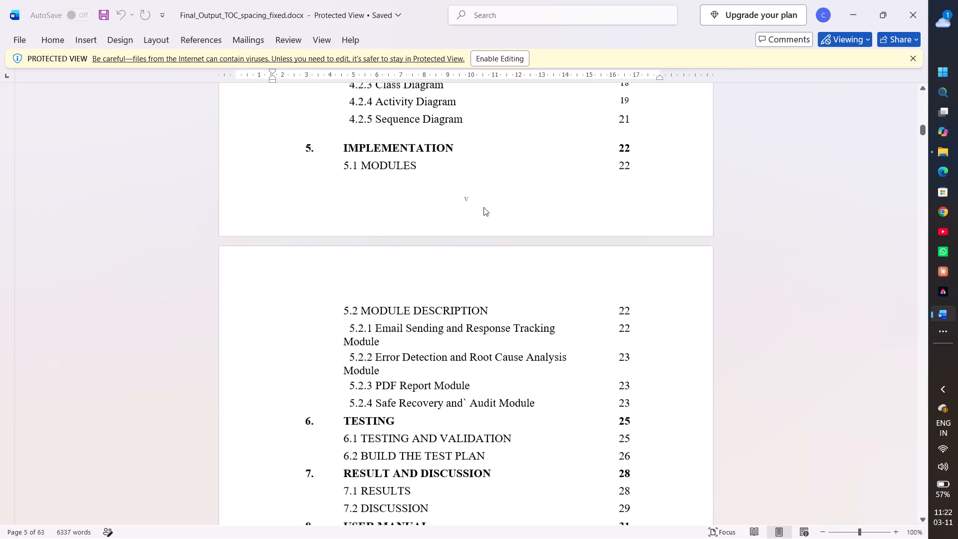
pyautogui.scroll(-1, 483, 207)
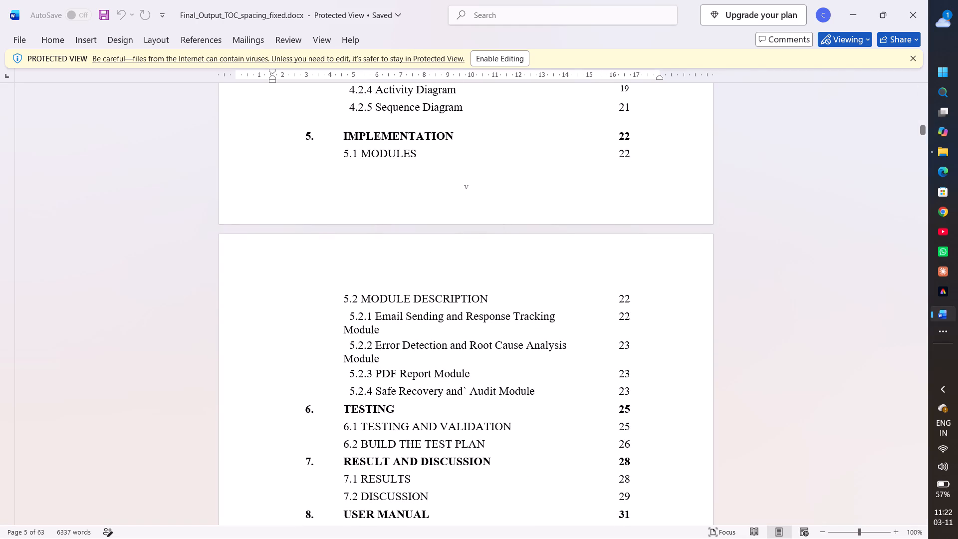
# Enable editing for the protected document.
pyautogui.click(495, 63)
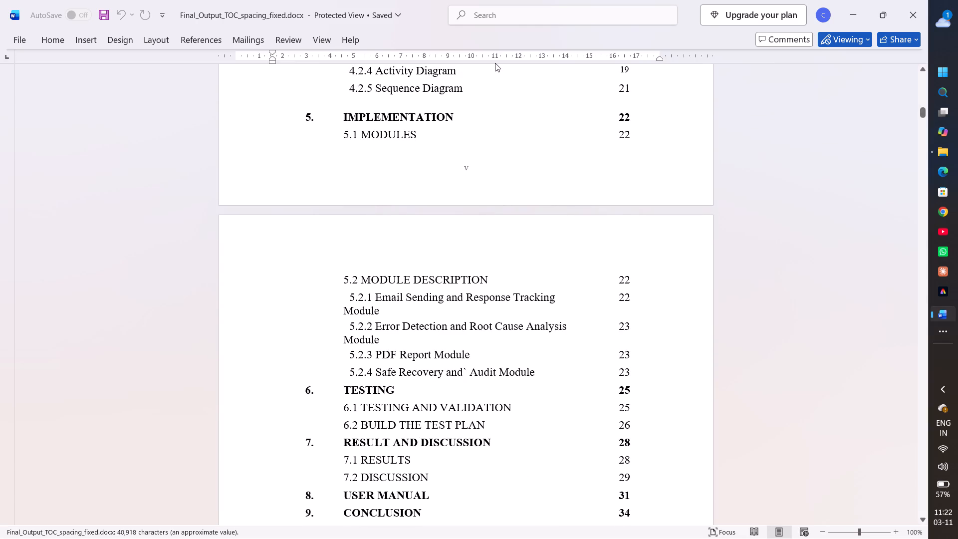
# Add a blank paragraph after the 5.2.4 Safe Recovery, 6.2 BUILD THE TEST PLAN and 7.2 DISCUSSION entries in the table of contents.
pyautogui.scroll(-9, 537, 337)
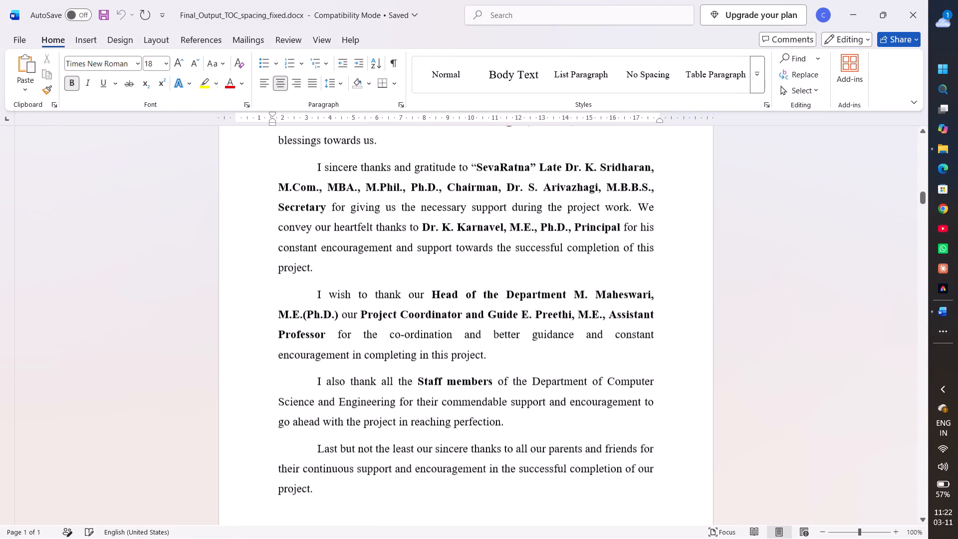
pyautogui.scroll(-13, 537, 337)
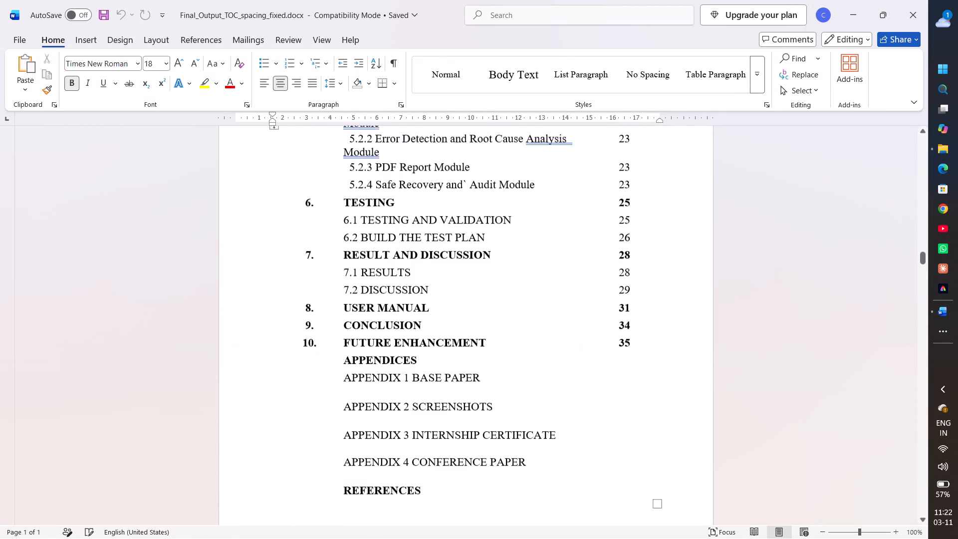
pyautogui.scroll(-1, 537, 337)
pyautogui.scroll(1, 537, 337)
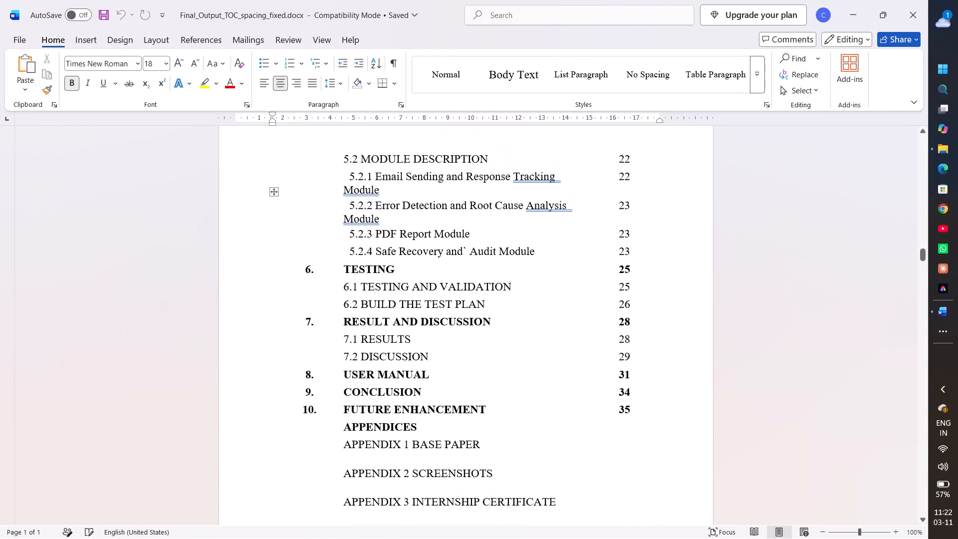
pyautogui.click(534, 254)
pyautogui.press('Return')
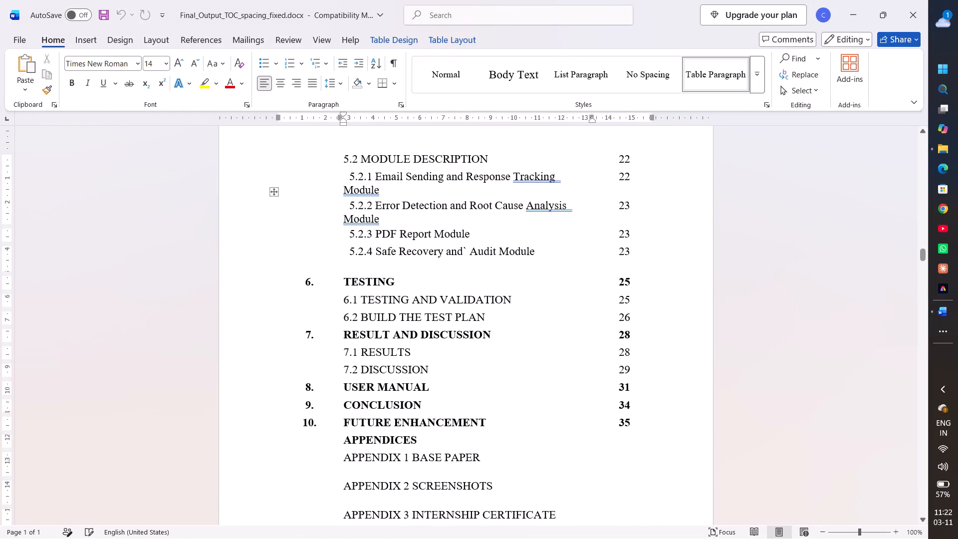
pyautogui.click(489, 320)
pyautogui.press('Return')
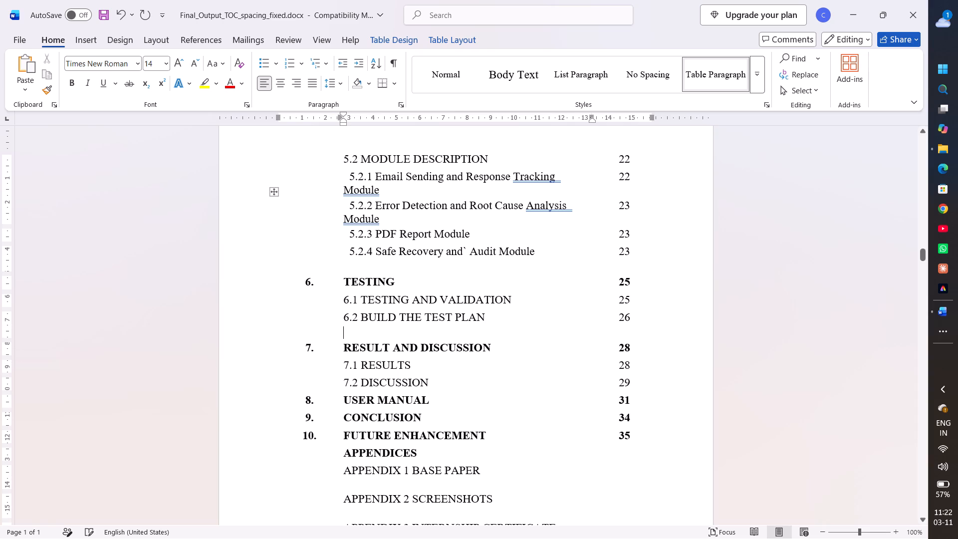
pyautogui.click(432, 379)
pyautogui.press('Return')
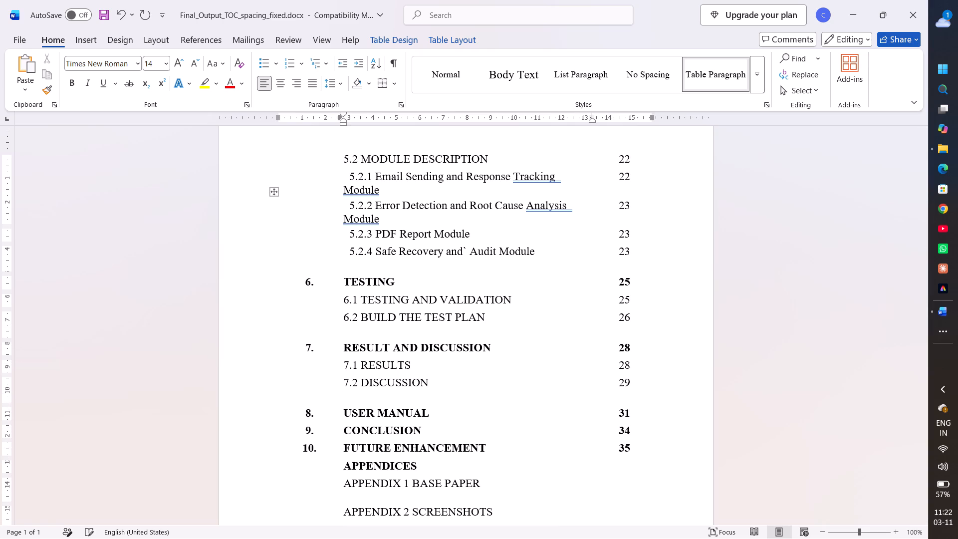
# Save the document with the table of contents spacing changes.
pyautogui.scroll(1, 495, 348)
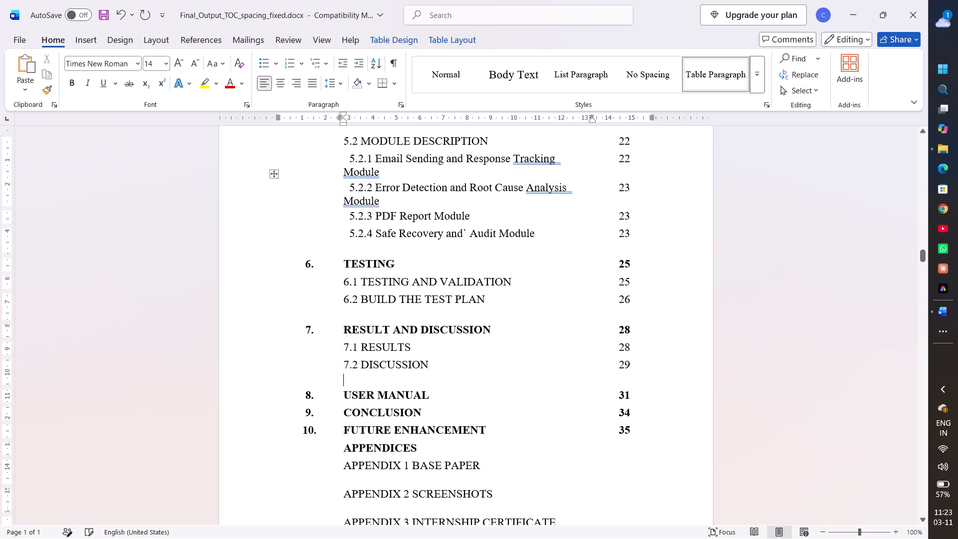
pyautogui.scroll(2, 495, 348)
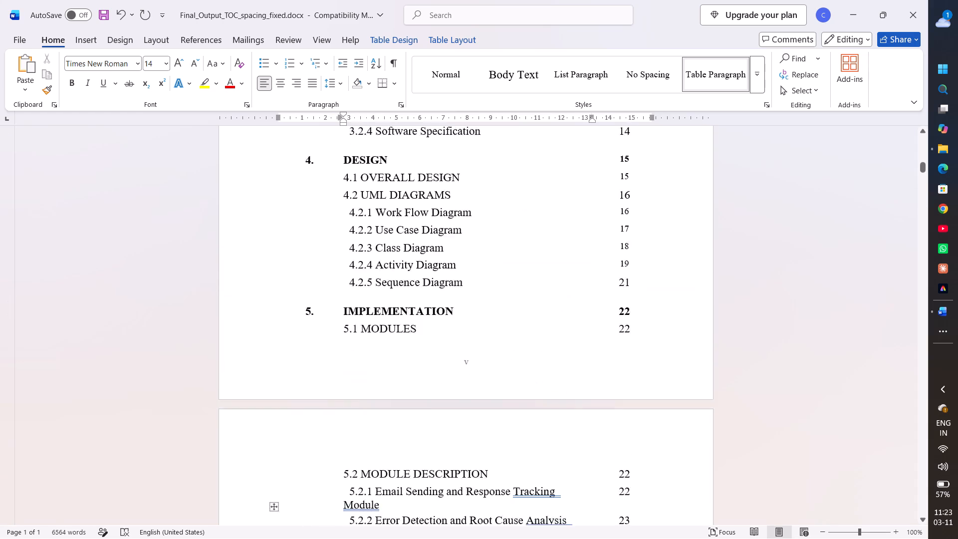
pyautogui.scroll(-1, 495, 348)
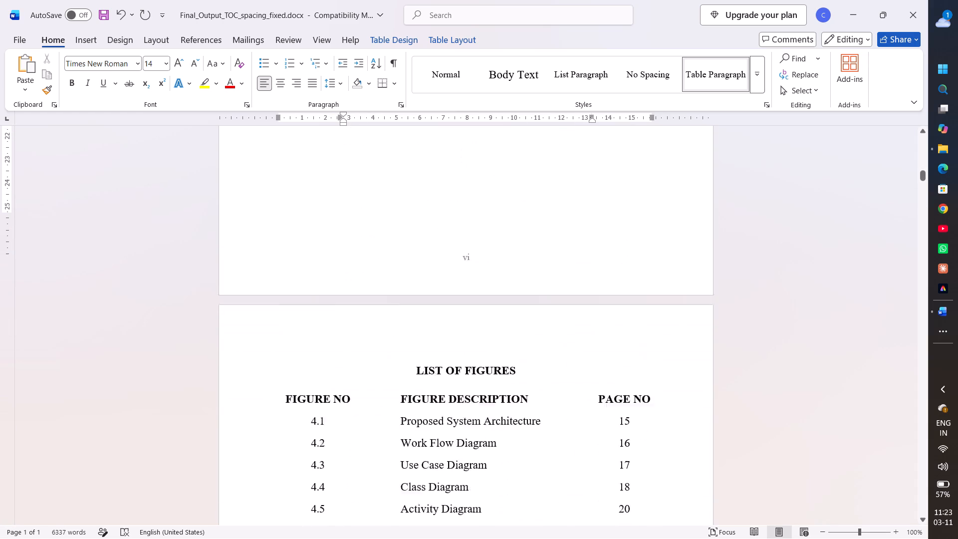
pyautogui.scroll(-1, 495, 348)
pyautogui.hotkey('ctrl', 's')
# Check the List of Figures and List of Tables pages, and return to the chapter entries in the table of contents.
pyautogui.scroll(-2, 495, 348)
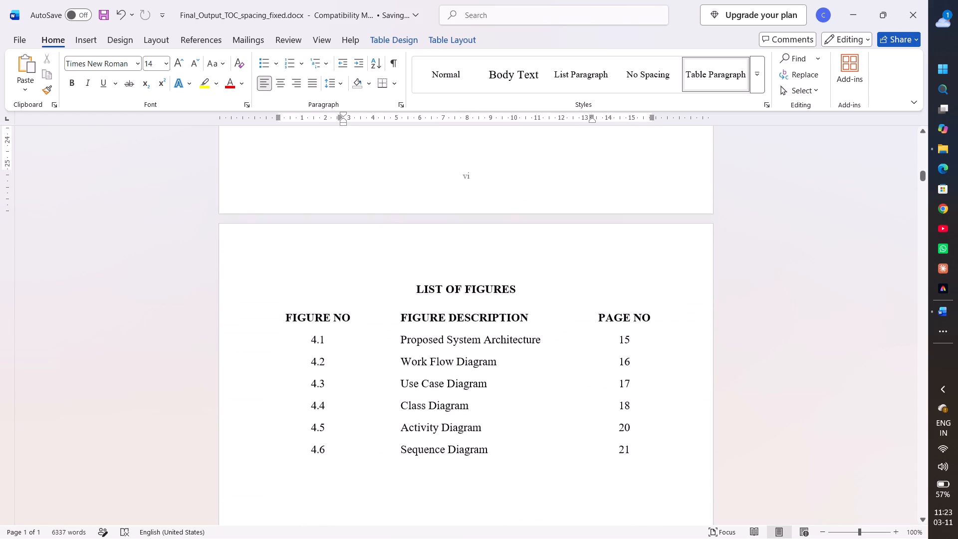
pyautogui.scroll(-4, 495, 348)
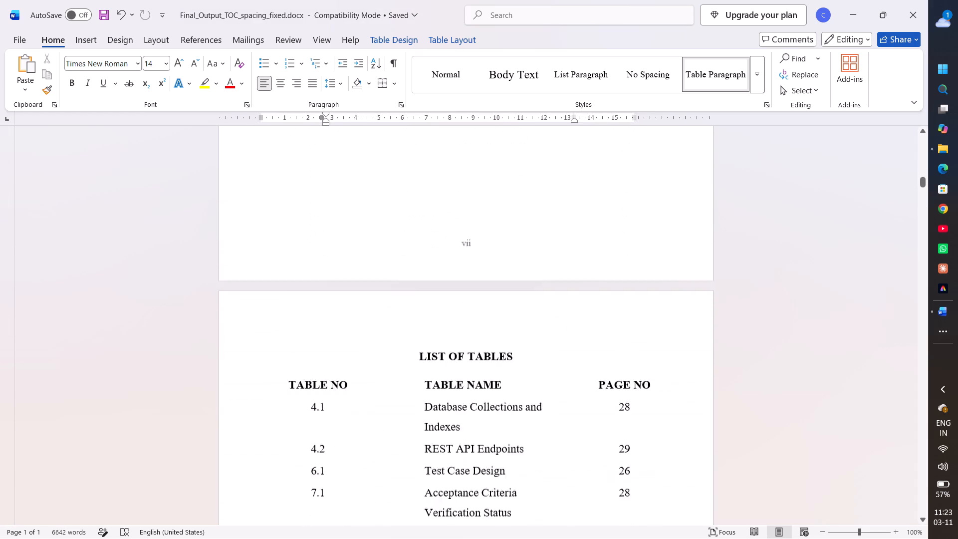
pyautogui.scroll(-2, 495, 348)
pyautogui.scroll(3, 478, 383)
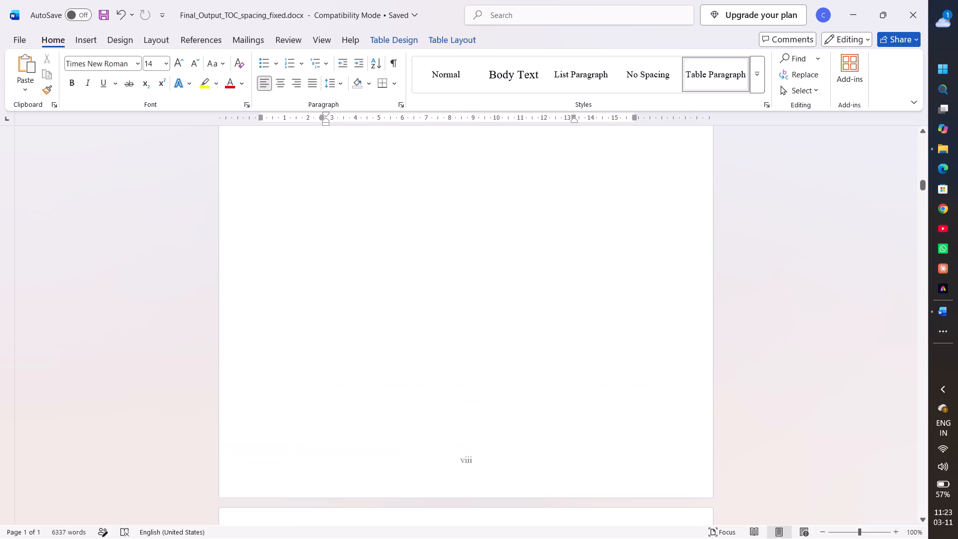
pyautogui.scroll(7, 476, 390)
pyautogui.scroll(-1, 476, 390)
pyautogui.scroll(2, 476, 390)
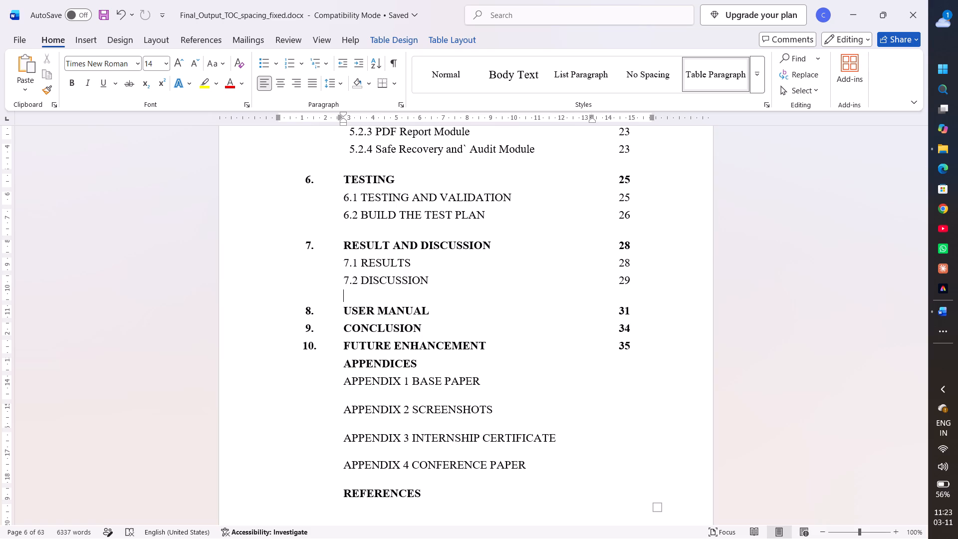
# Replace the blank paragraph after 7.2 DISCUSSION with a manual line break, keeping the entry's text complete.
pyautogui.press('BackSpace')
pyautogui.press('BackSpace')
pyautogui.press('BackSpace')
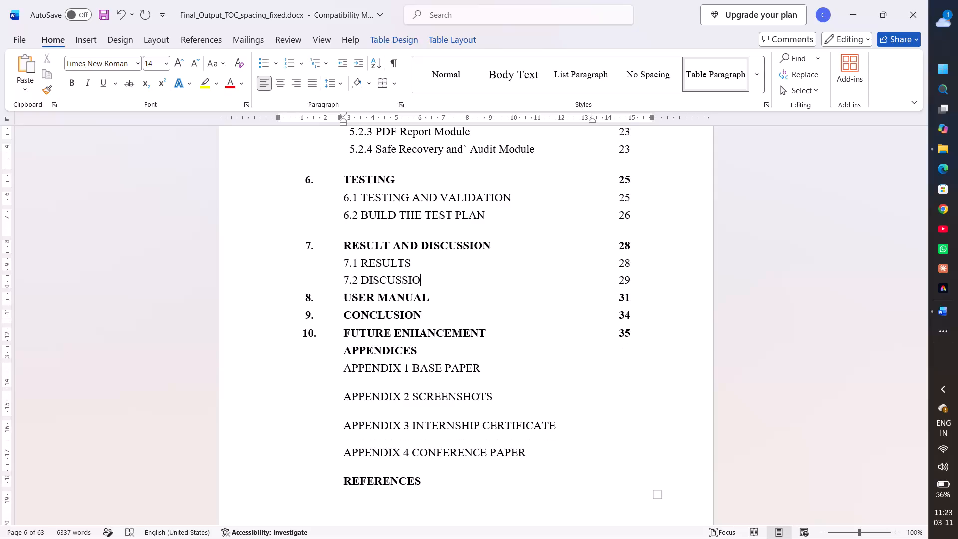
pyautogui.hotkey('shift', 'n')
pyautogui.hotkey('shift', 'Return')
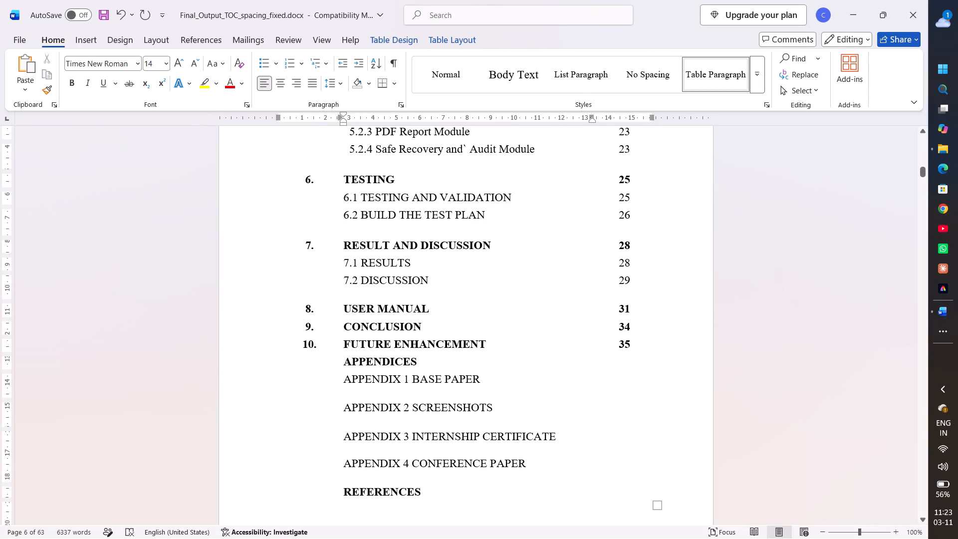
# Replace the blank paragraph after 6.2 BUILD THE TEST PLAN with a manual line break.
pyautogui.click(447, 228)
pyautogui.press('BackSpace')
pyautogui.press('BackSpace')
pyautogui.hotkey('shift', 'Return')
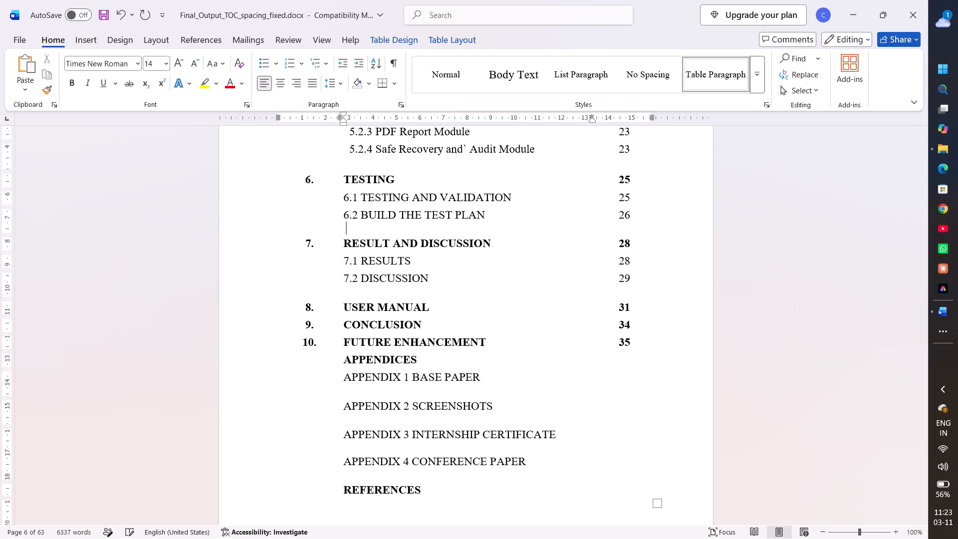
# Try to indent the wrapped word "Module" in the 5.2.1 Email Sending and Response Tracking entry by inserting twelve spaces before it.
pyautogui.scroll(2, 447, 228)
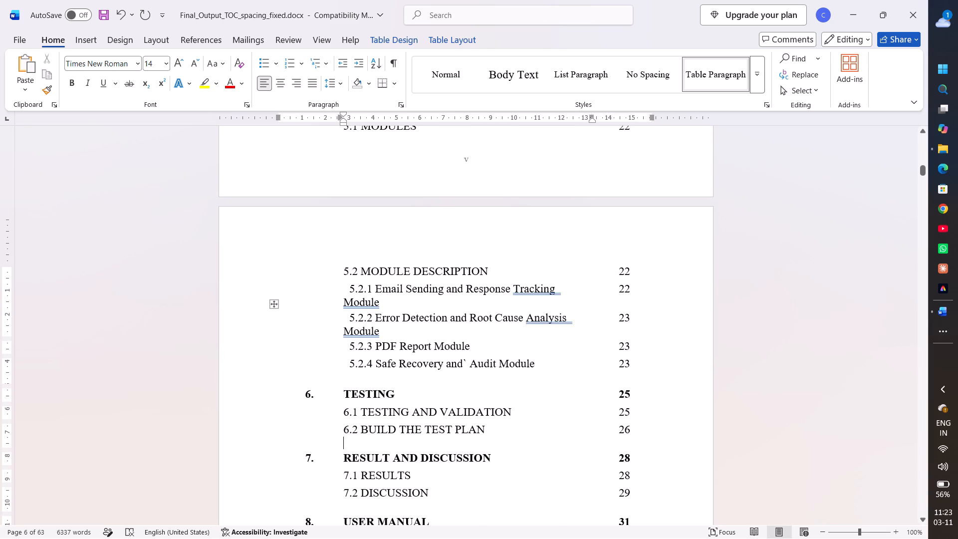
pyautogui.click(344, 299)
pyautogui.press('space')
pyautogui.press('space')
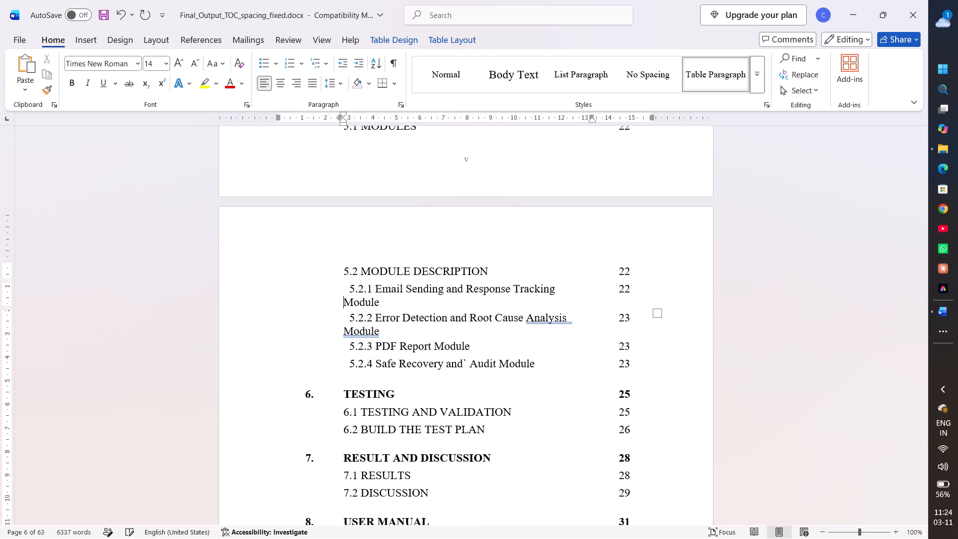
pyautogui.press('space')
pyautogui.press('space')
pyautogui.press('space')
pyautogui.press('space')
pyautogui.press('space')
pyautogui.press('space')
pyautogui.press('space')
pyautogui.press('space')
pyautogui.press('space')
pyautogui.press('space')
# Move the word "Module" of the 5.2.1 entry onto a manual line break, indented with eleven spaces to align under "Email".
pyautogui.moveTo(379, 301); pyautogui.dragTo(353, 303)
pyautogui.moveTo(353, 303); pyautogui.dragTo(342, 302)
pyautogui.hotkey('ctrl', 'c')
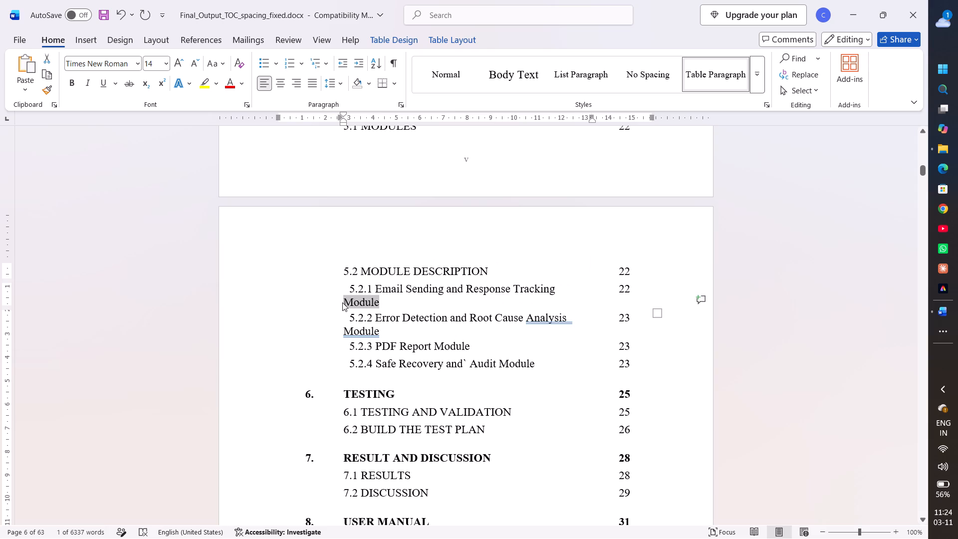
pyautogui.press('BackSpace')
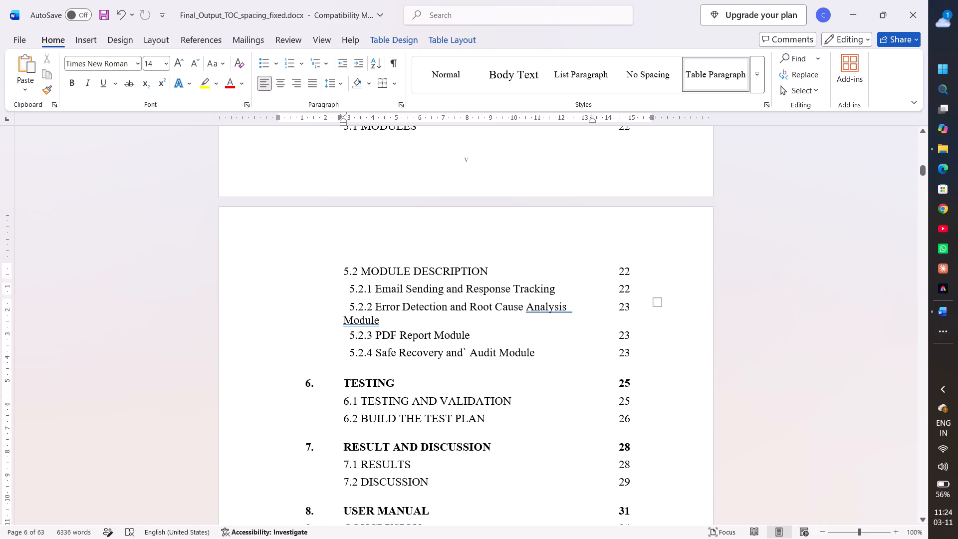
pyautogui.click(553, 290)
pyautogui.hotkey('shift', 'Return')
pyautogui.press('space')
pyautogui.press('space')
pyautogui.press('space')
pyautogui.press('space')
pyautogui.press('space')
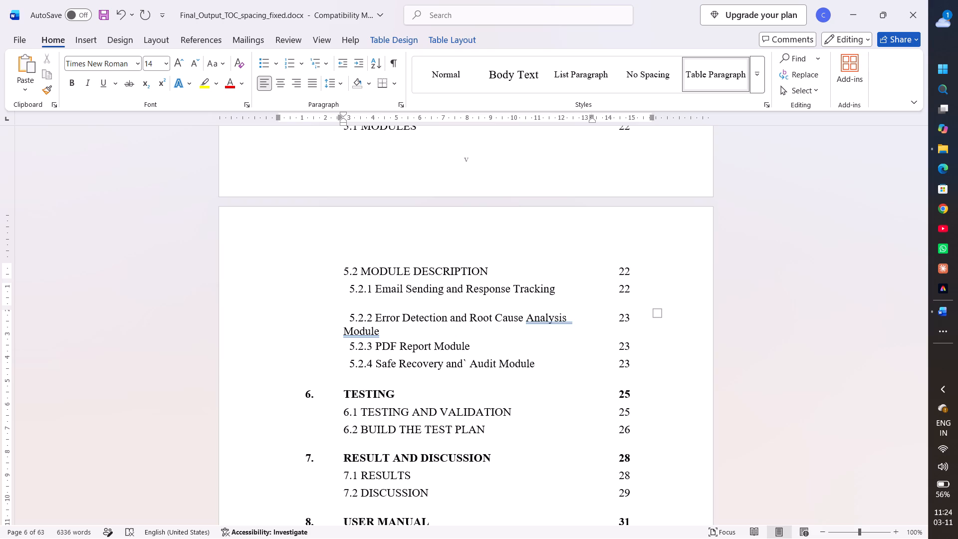
pyautogui.press('space')
pyautogui.press('space')
pyautogui.press('space')
pyautogui.press('space')
pyautogui.press('space')
pyautogui.press('space')
pyautogui.press('space')
pyautogui.press('BackSpace')
pyautogui.hotkey('ctrl', 'v')
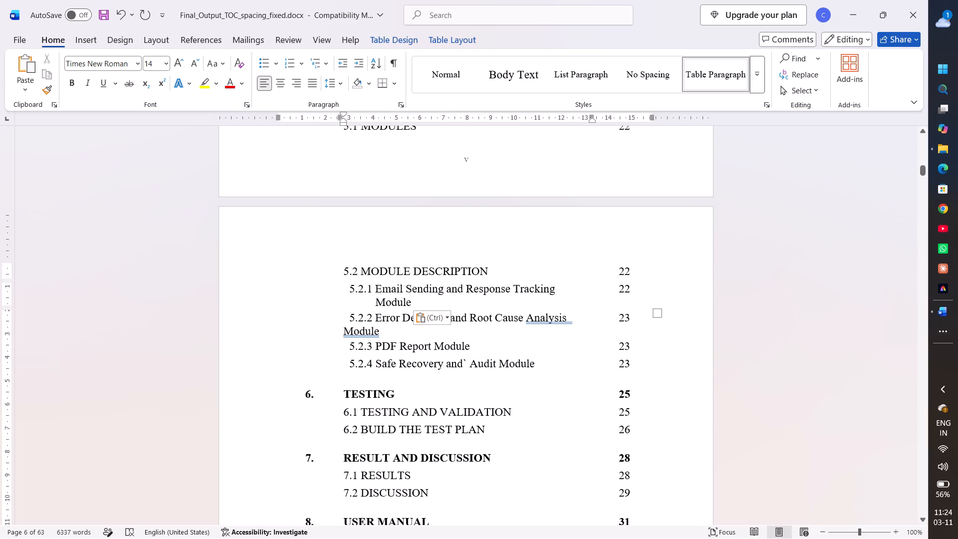
# Move the word "Module" of the 5.2.2 entry onto a manual line break, indented with eleven spaces to align under "Error".
pyautogui.moveTo(379, 330); pyautogui.dragTo(347, 331)
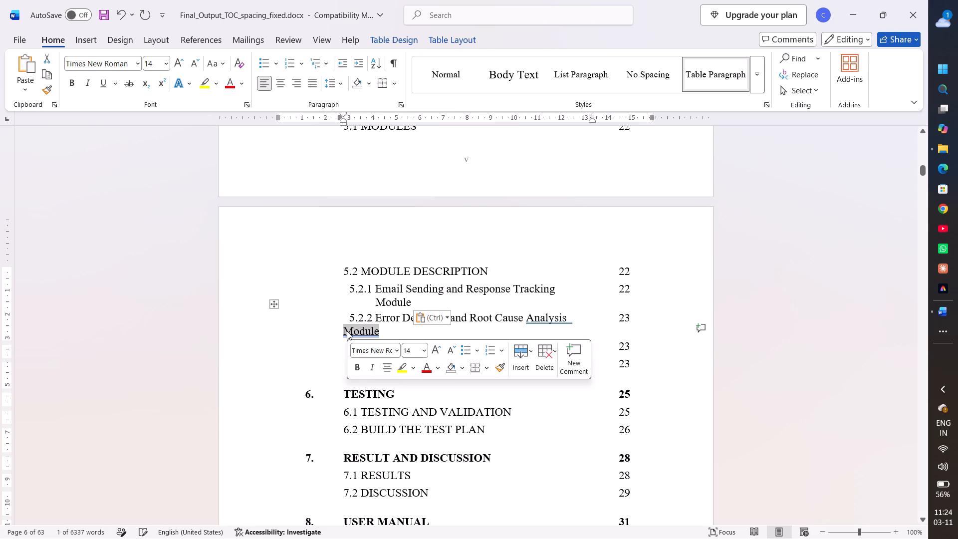
pyautogui.hotkey('ctrl', 'c')
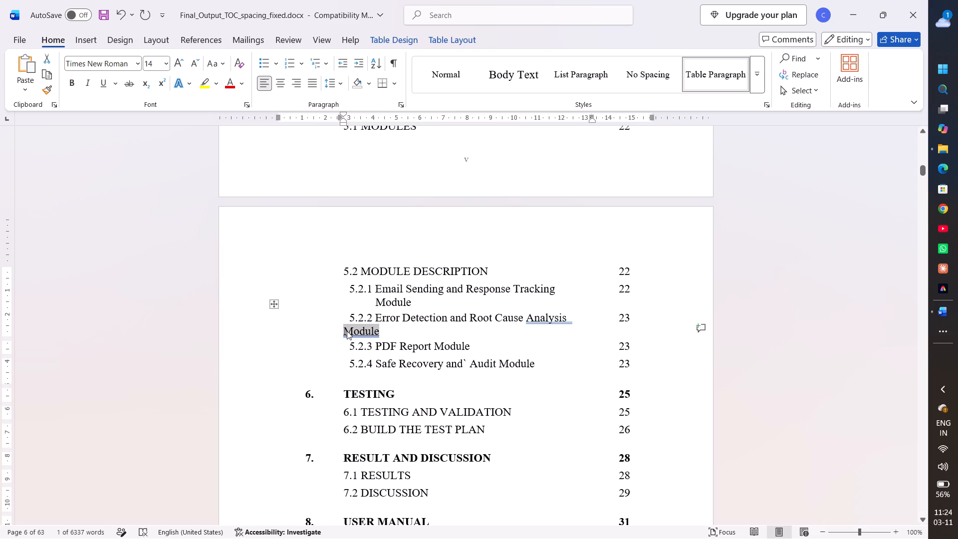
pyautogui.press('BackSpace')
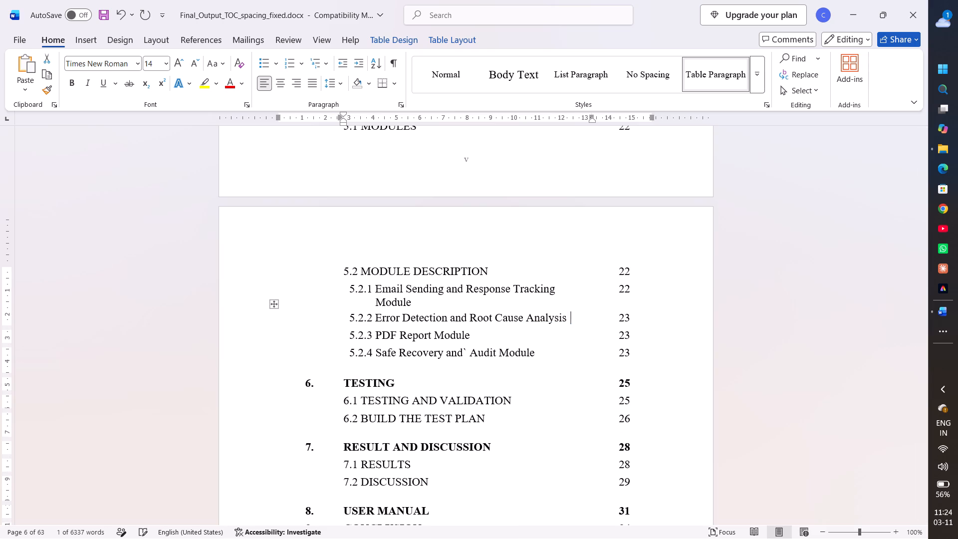
pyautogui.click(565, 319)
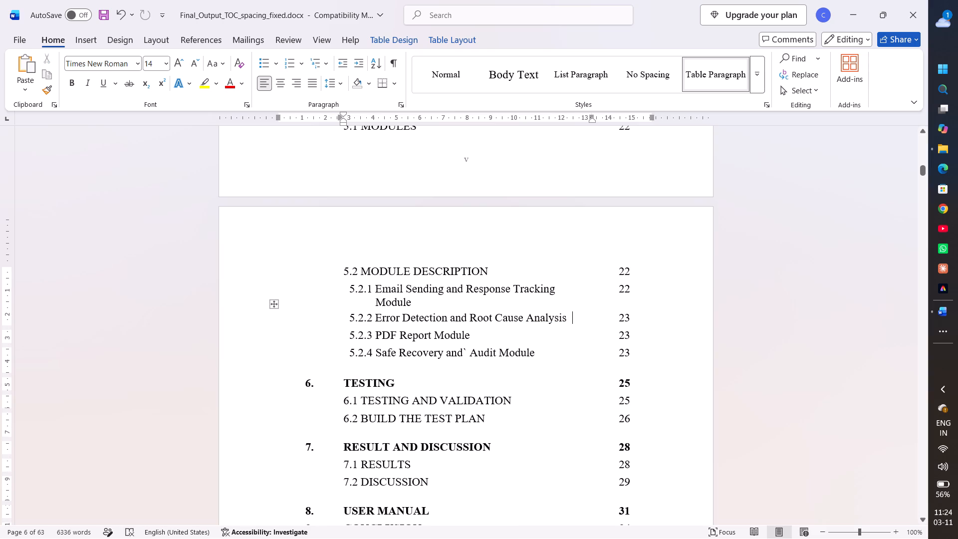
pyautogui.hotkey('shift', 'Return')
pyautogui.press('space')
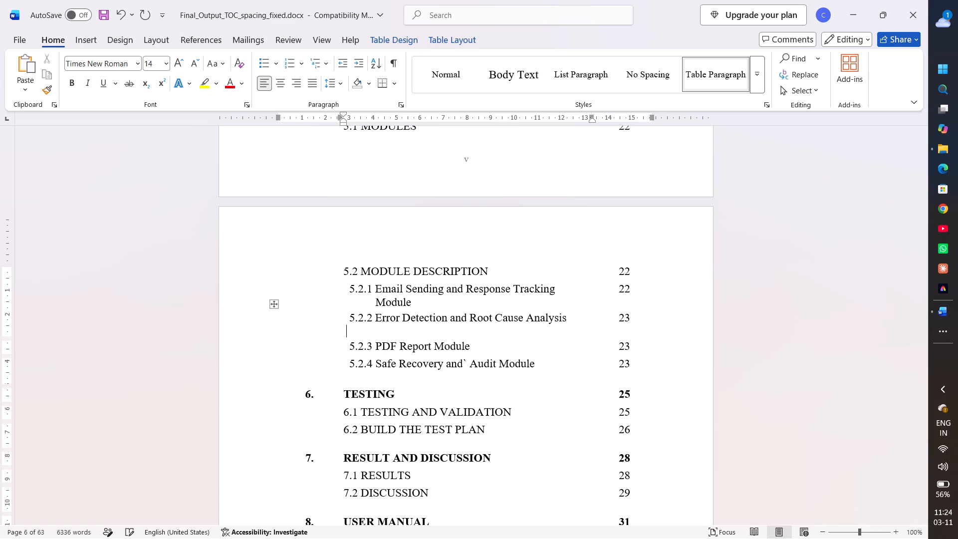
pyautogui.press('space')
pyautogui.press('space')
pyautogui.press('space')
pyautogui.press('space')
pyautogui.press('space')
pyautogui.press('space')
pyautogui.press('space')
pyautogui.press('space')
pyautogui.press('space')
pyautogui.press('space')
pyautogui.hotkey('ctrl', 'v')
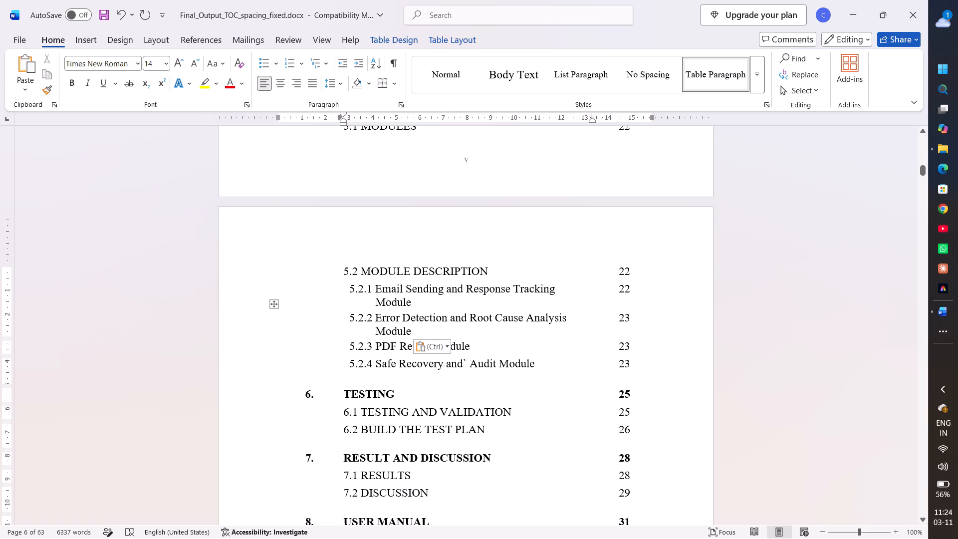
pyautogui.click(747, 370)
pyautogui.click(699, 369)
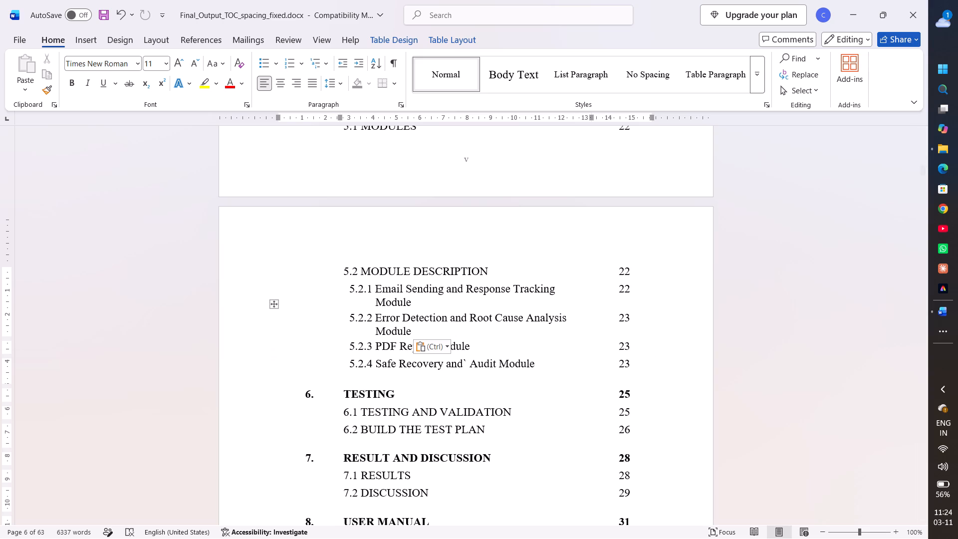
# Insert ten spaces in the empty page-number cell beside APPENDIX 1 BASE PAPER to line up with the page-number column.
pyautogui.scroll(-1, 526, 379)
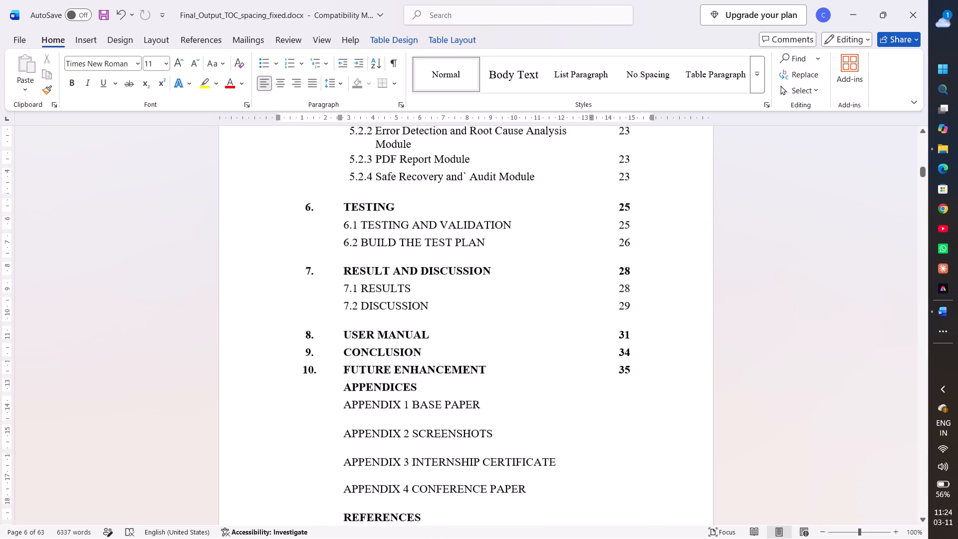
pyautogui.scroll(2, 526, 379)
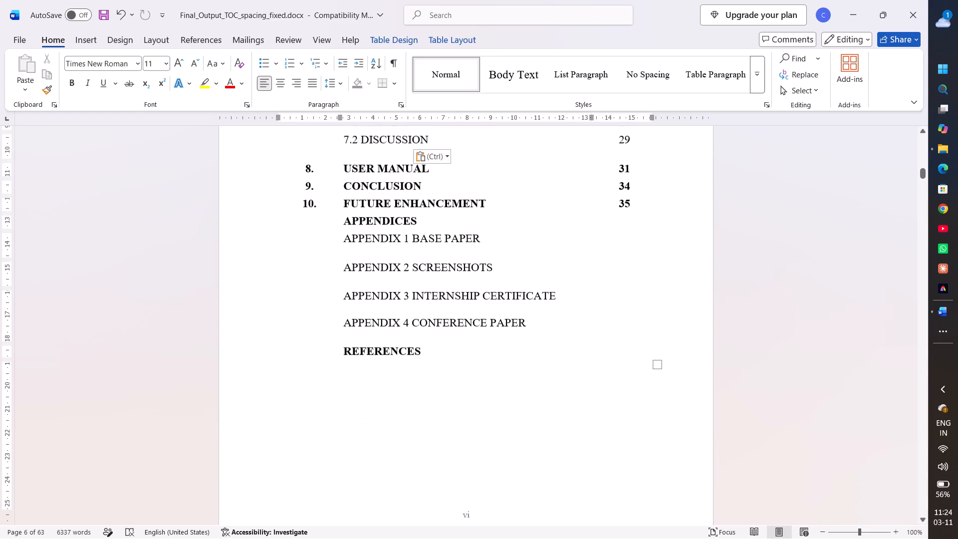
pyautogui.click(621, 240)
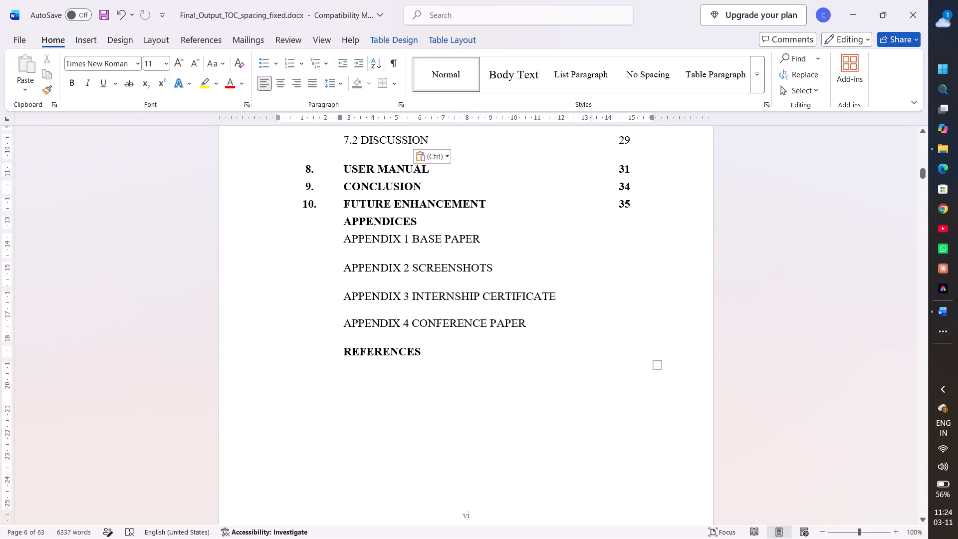
pyautogui.press('space')
pyautogui.press('space')
pyautogui.press('space')
pyautogui.press('space')
pyautogui.press('space')
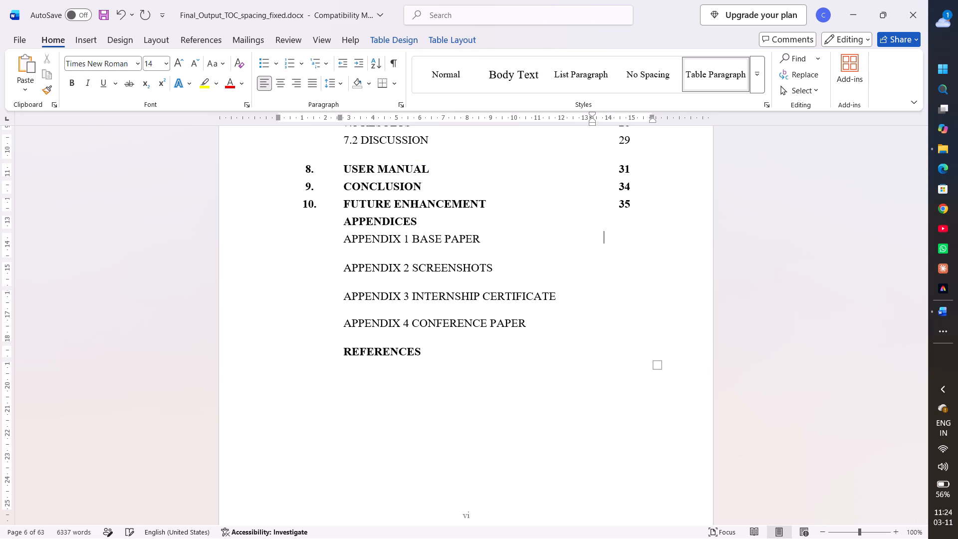
pyautogui.press('space')
pyautogui.press('space')
pyautogui.press('space')
pyautogui.press('space')
pyautogui.press('space')
# Look through the report's body pages, past the Fig 4.5 Activity Diagram, toward the appendices.
pyautogui.scroll(-14, 727, 263)
pyautogui.scroll(-20, 727, 263)
pyautogui.scroll(-18, 727, 263)
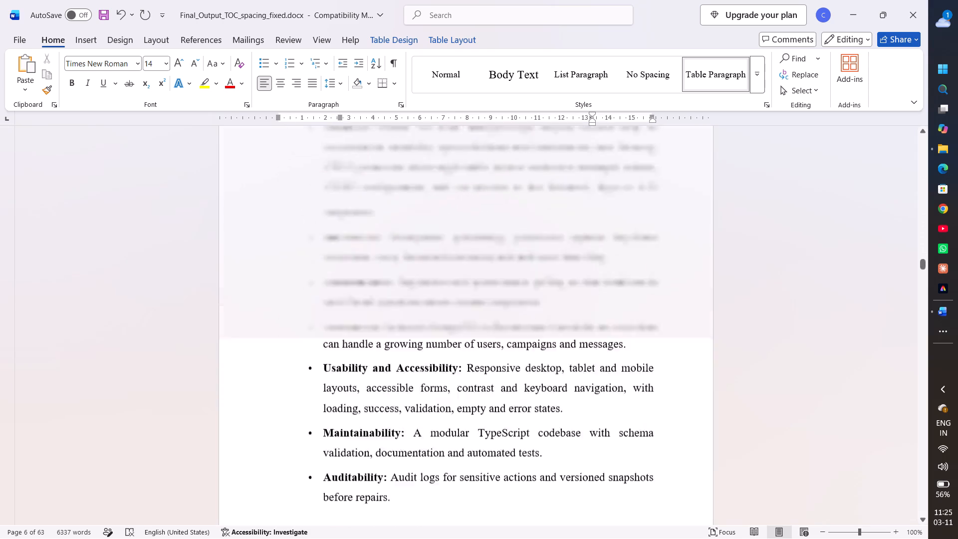
pyautogui.scroll(-13, 727, 263)
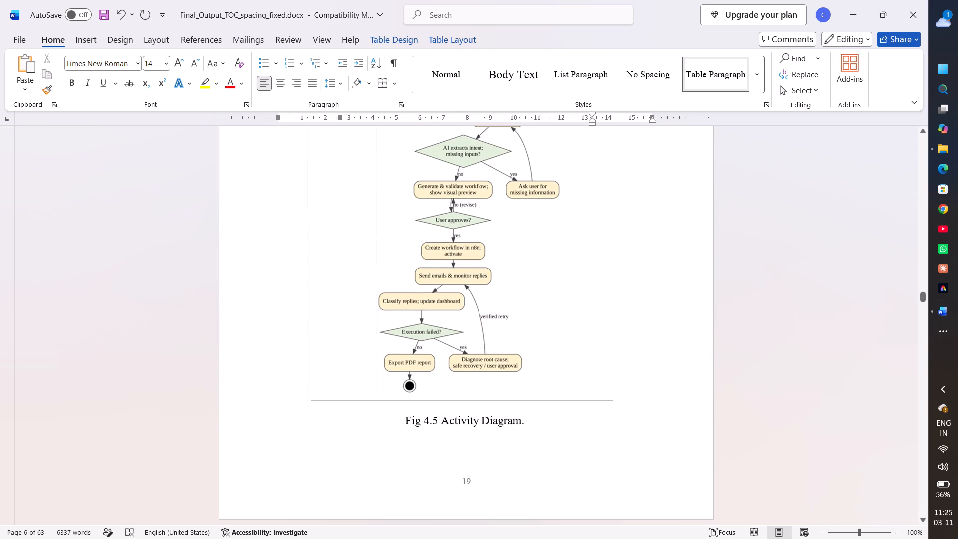
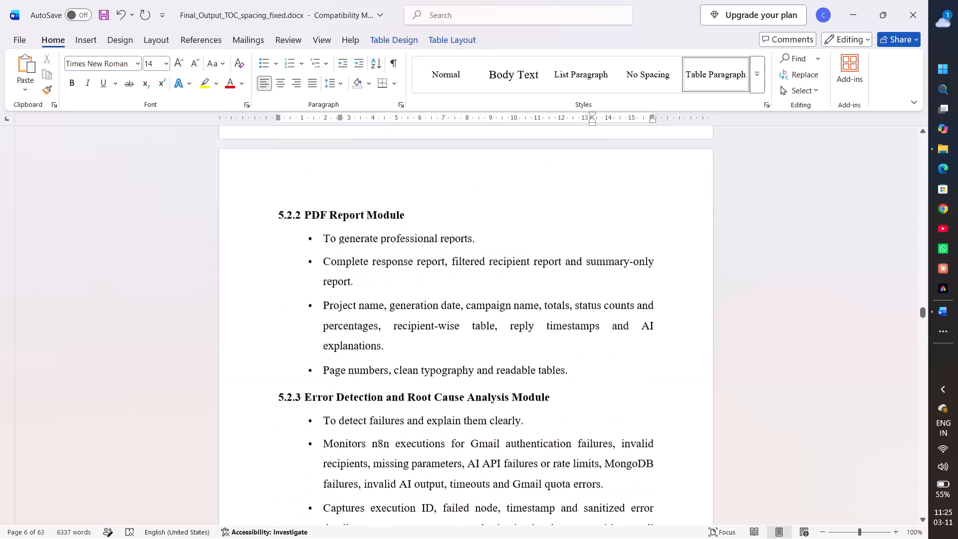
# Look through the report's pages from the module descriptions to the end of the n8n base paper, checking the page numbers.
pyautogui.scroll(-20, 727, 263)
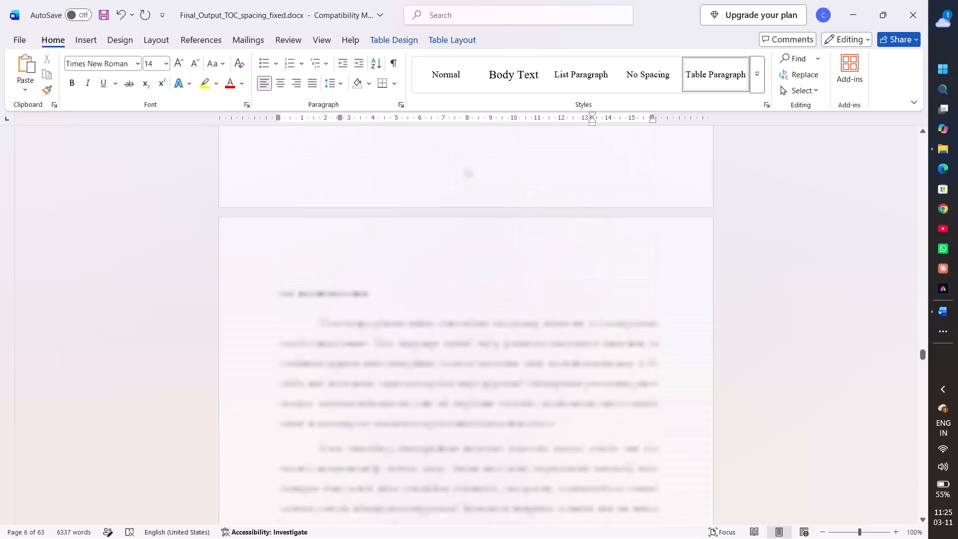
pyautogui.scroll(-11, 727, 263)
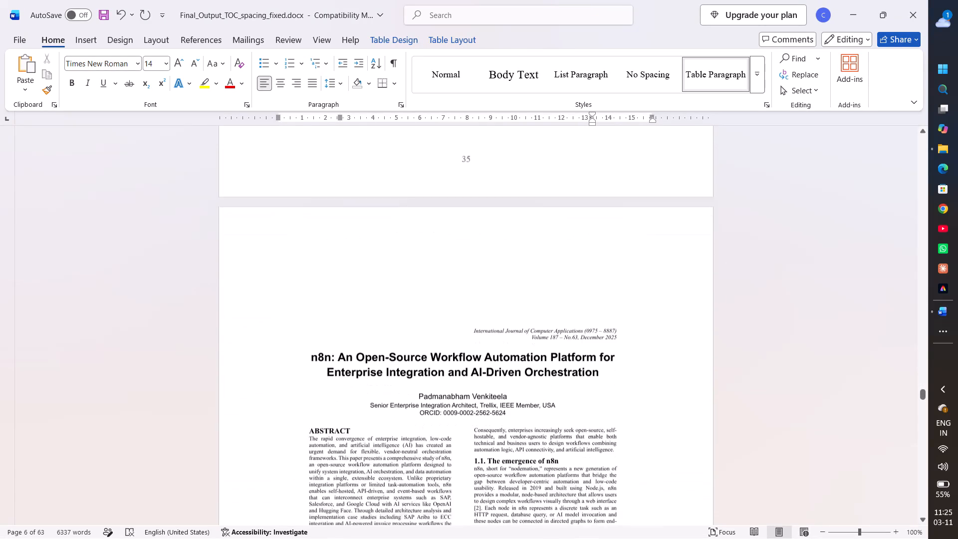
pyautogui.scroll(1, 727, 263)
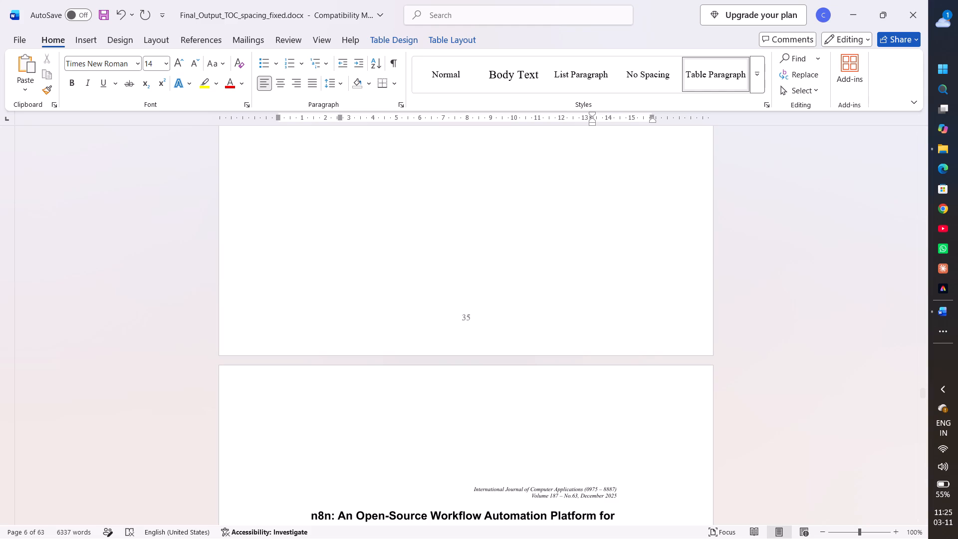
pyautogui.scroll(-1, 727, 263)
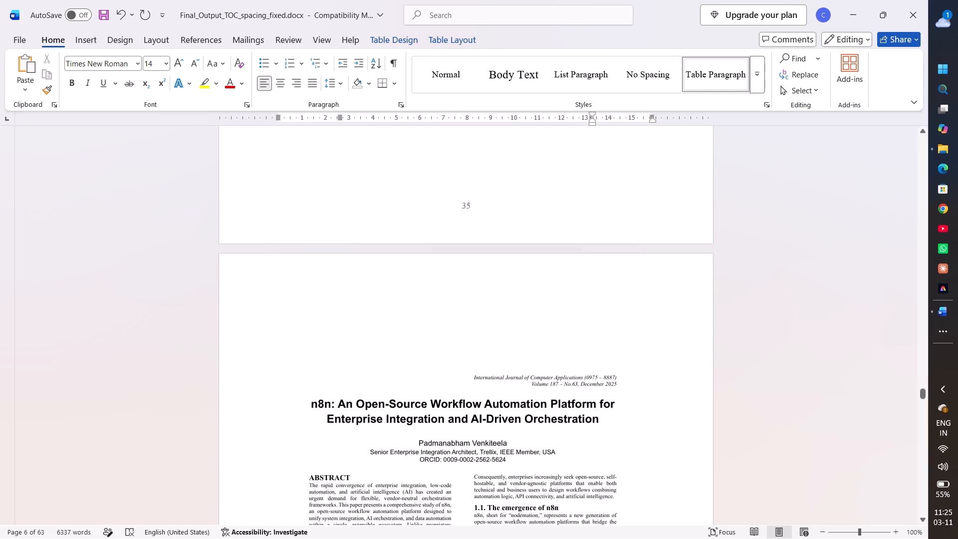
pyautogui.scroll(-4, 727, 263)
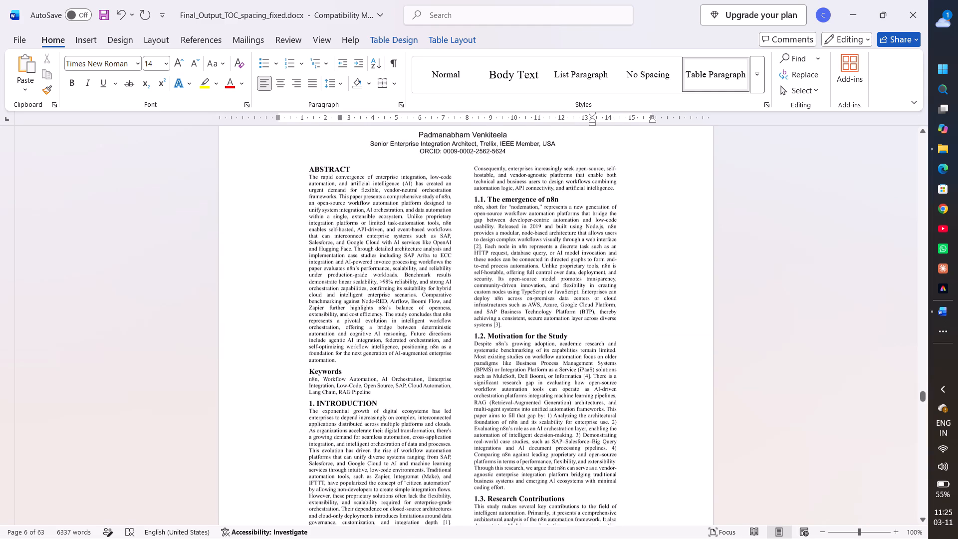
pyautogui.scroll(-8, 727, 263)
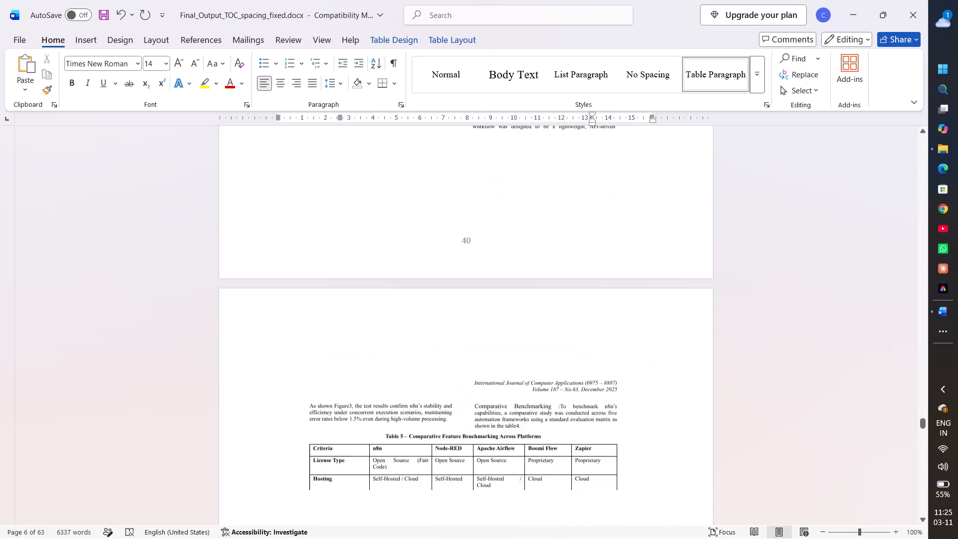
pyautogui.scroll(-4, 727, 263)
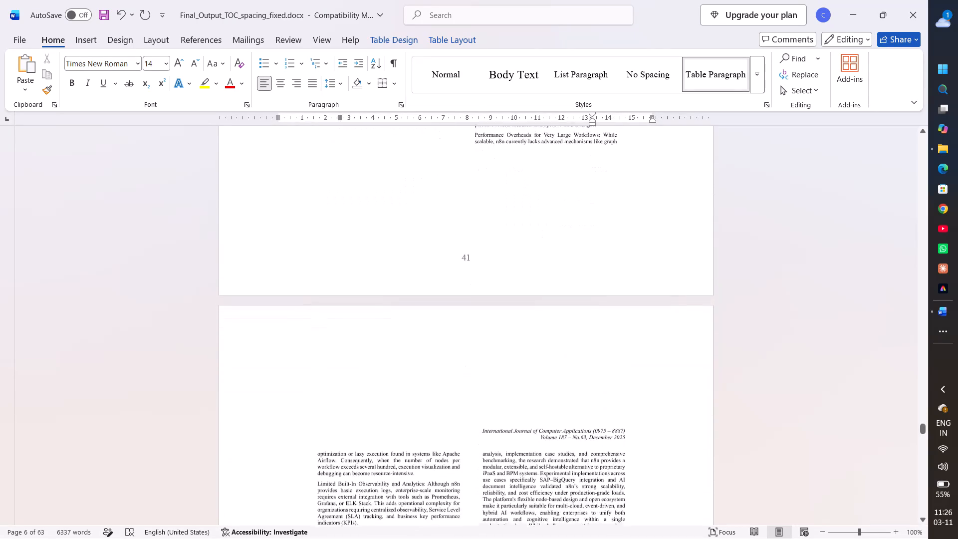
pyautogui.scroll(-4, 727, 263)
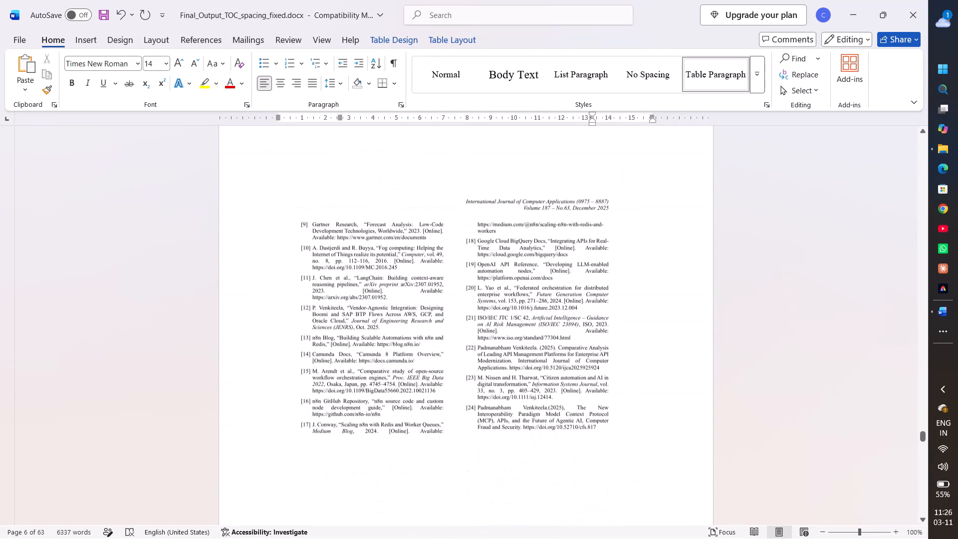
pyautogui.scroll(-4, 727, 263)
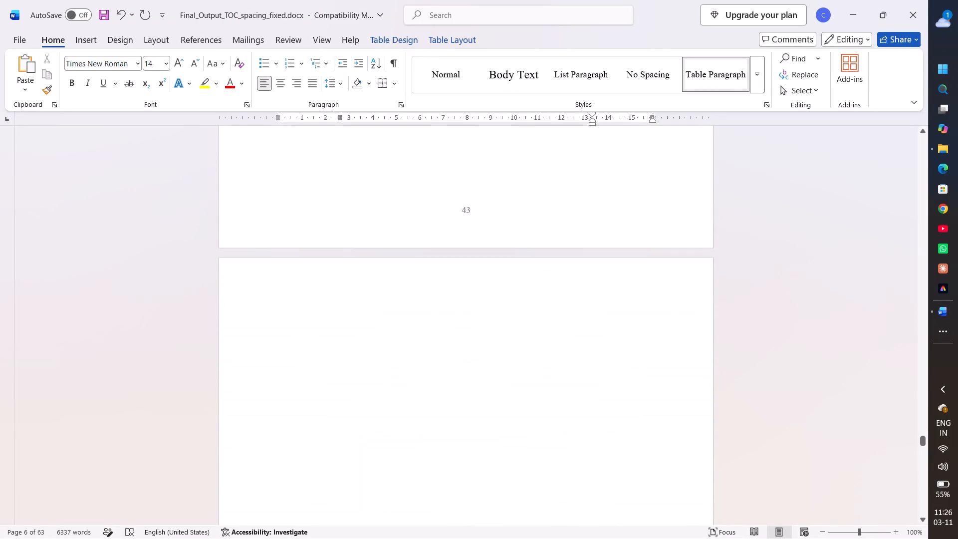
# Look through the appendix pages from APPENDIX-II SCREENSHOTS to the REFERENCES page, checking the page number of each section.
pyautogui.scroll(-2, 727, 263)
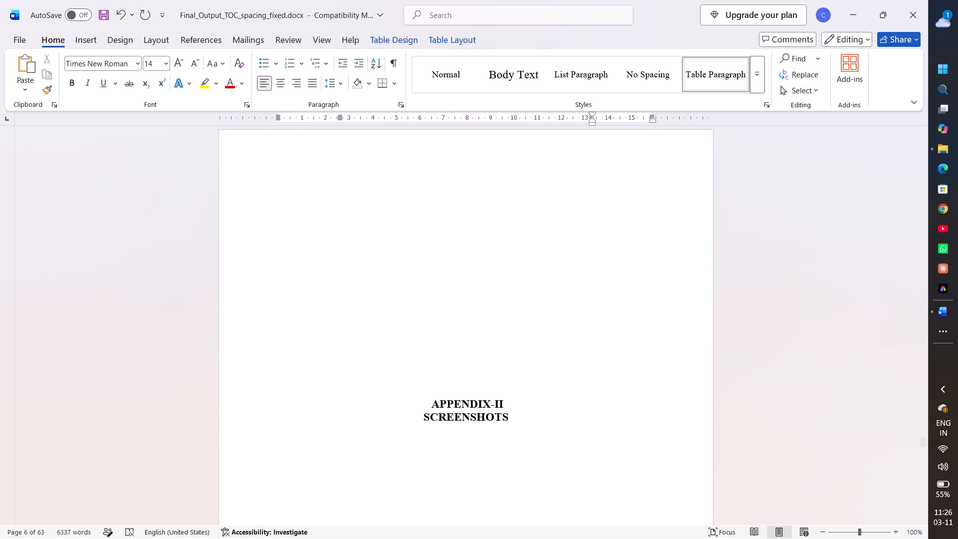
pyautogui.scroll(-4, 727, 263)
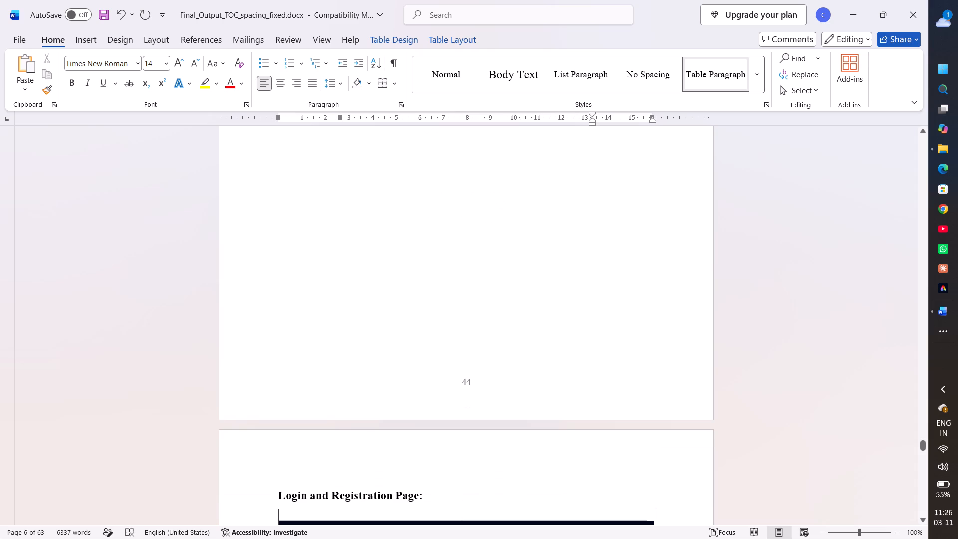
pyautogui.scroll(-11, 727, 263)
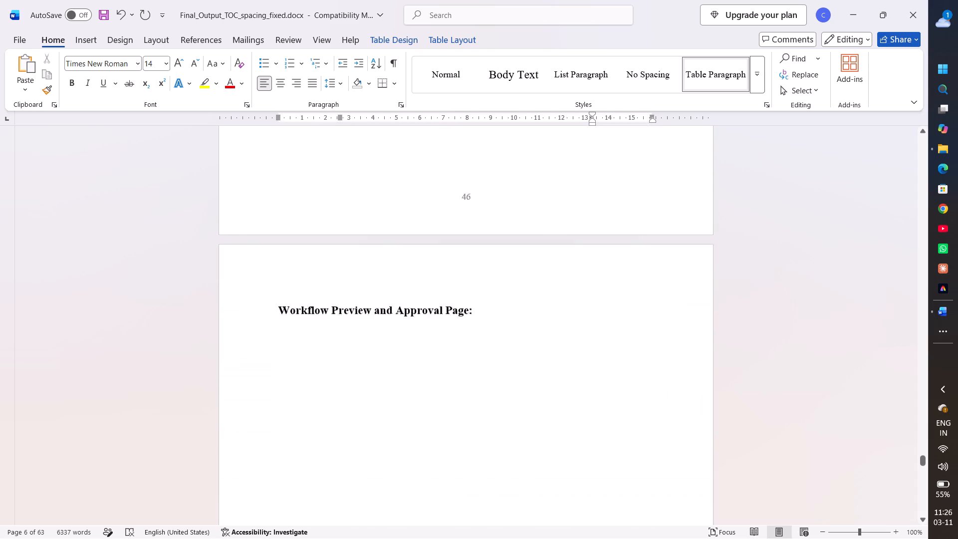
pyautogui.scroll(-7, 727, 263)
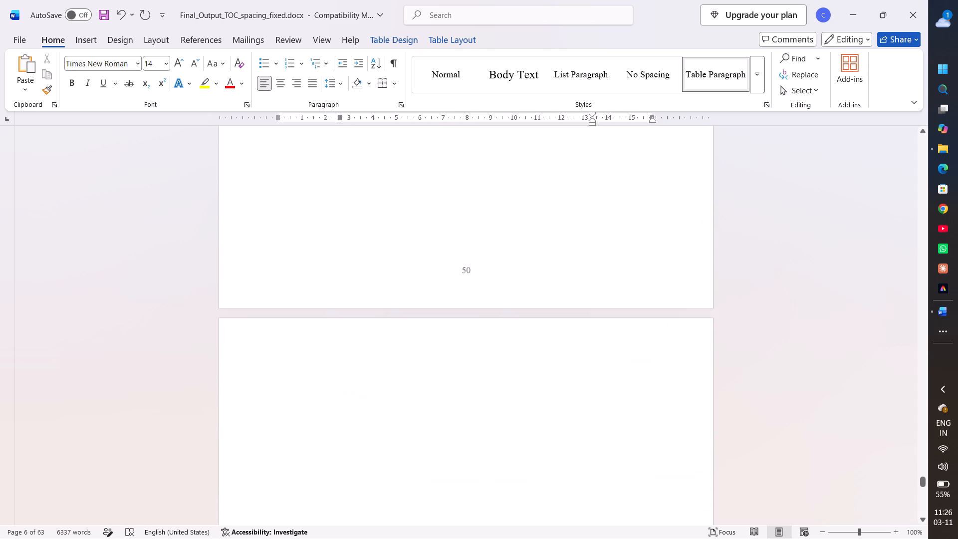
pyautogui.scroll(-4, 727, 263)
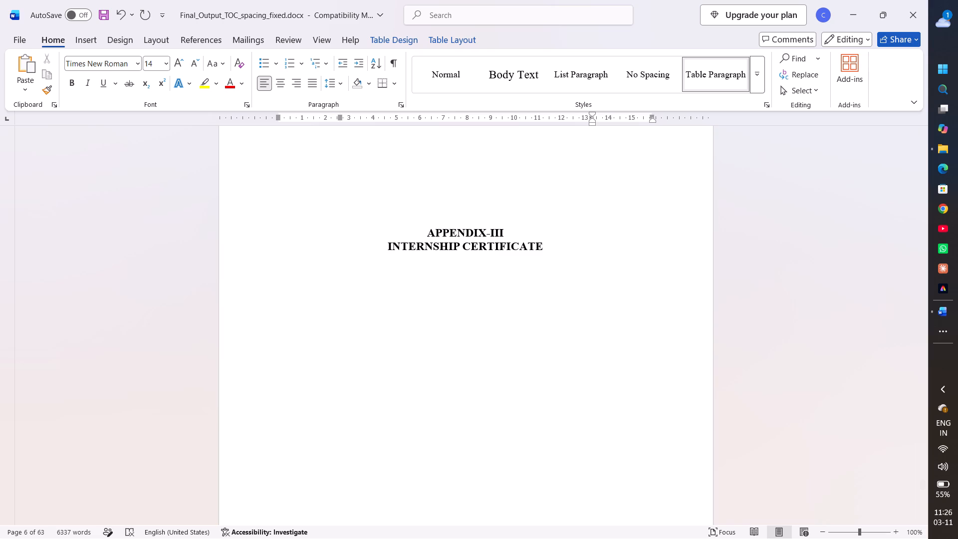
pyautogui.scroll(-1, 727, 263)
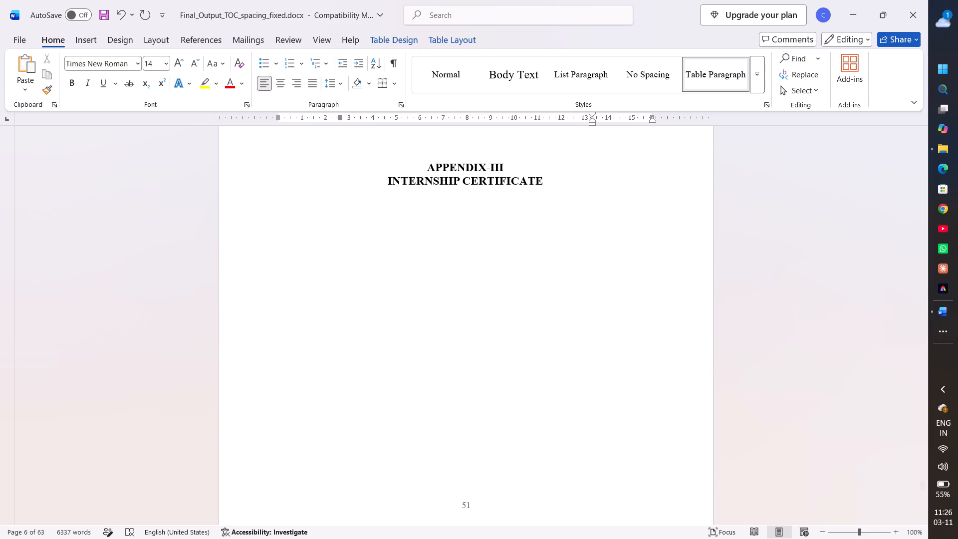
pyautogui.scroll(-5, 727, 263)
pyautogui.hscroll(-1, 727, 263)
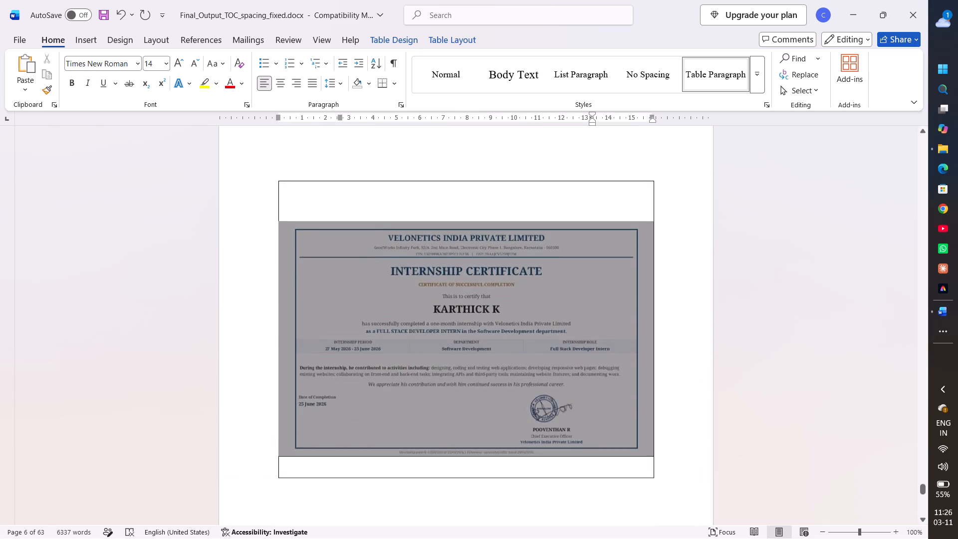
pyautogui.hscroll(-1, 727, 263)
pyautogui.scroll(-4, 727, 263)
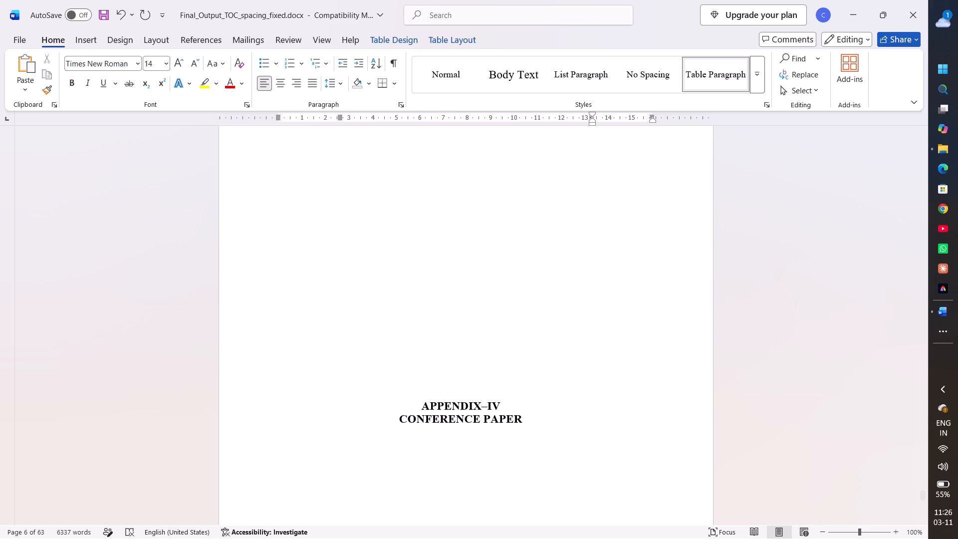
pyautogui.scroll(-3, 727, 263)
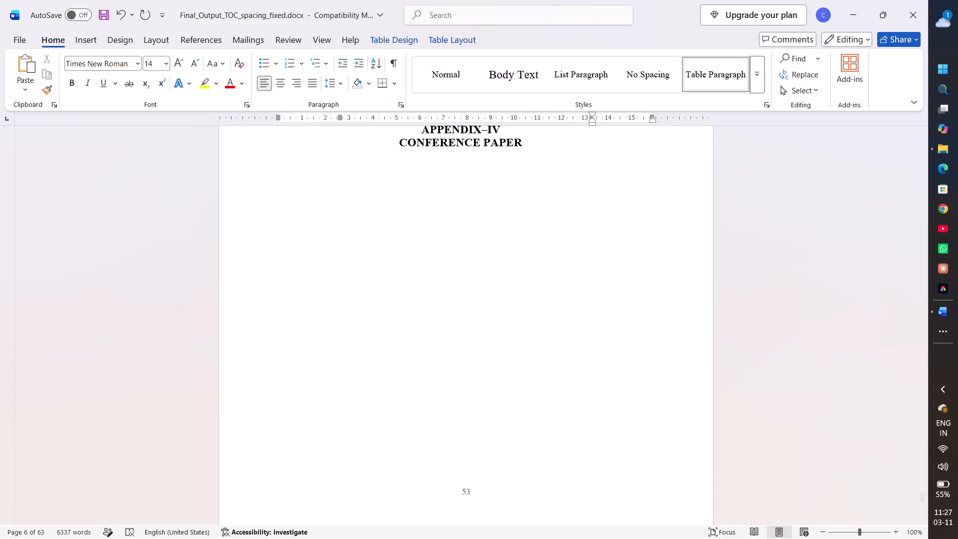
pyautogui.scroll(1, 727, 263)
pyautogui.scroll(-4, 727, 263)
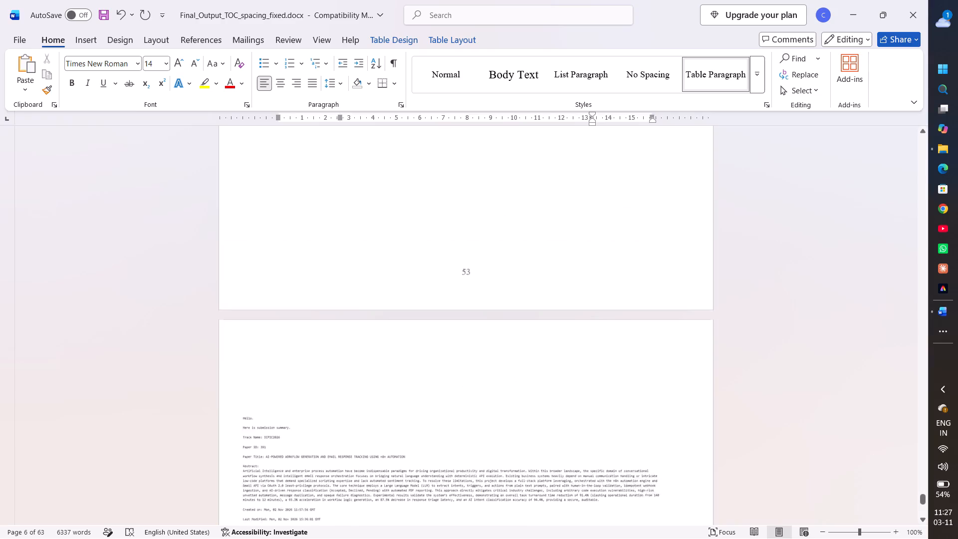
pyautogui.scroll(-5, 727, 263)
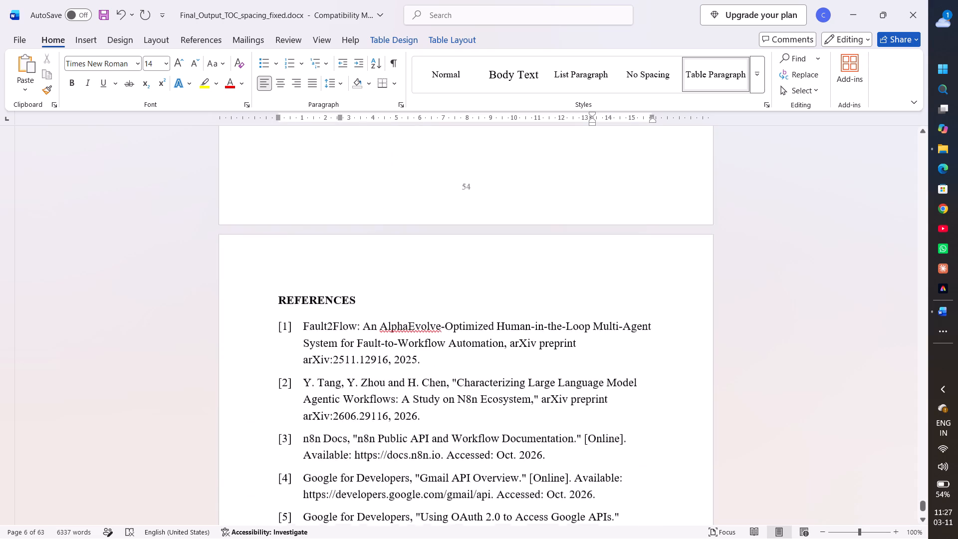
pyautogui.scroll(-1, 727, 263)
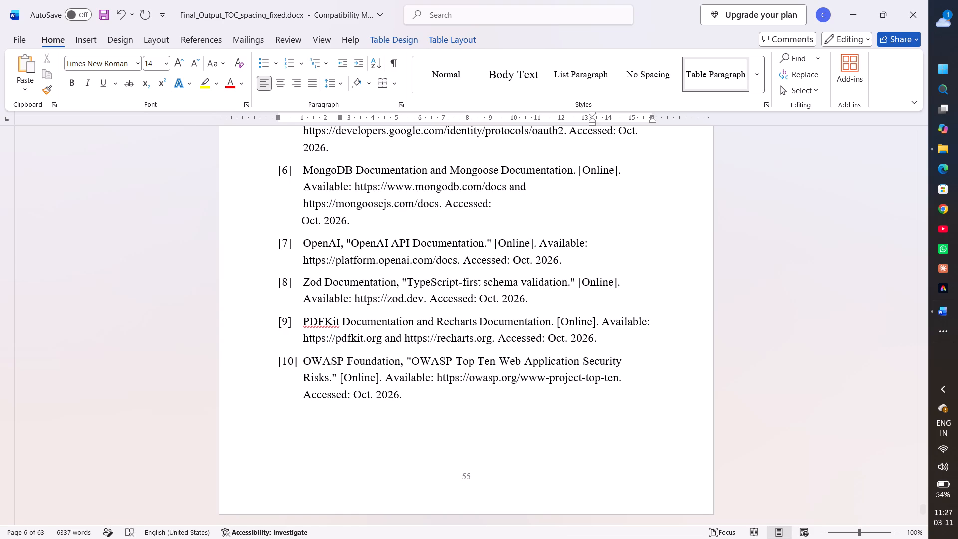
# Review the table of contents down to the appendices and REFERENCES entries, checking which page numbers are missing.
pyautogui.scroll(20, 727, 263)
pyautogui.scroll(6, 727, 263)
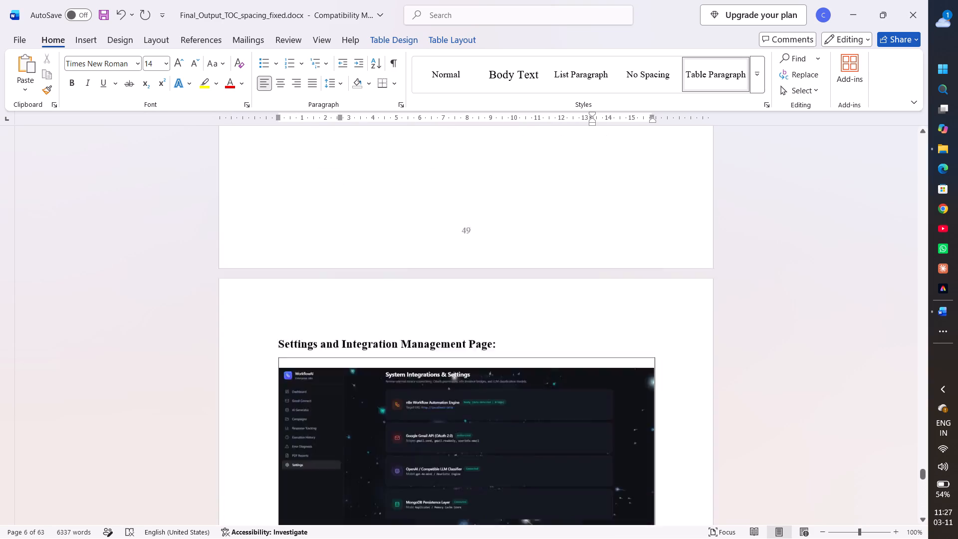
pyautogui.scroll(18, 727, 263)
pyautogui.scroll(10, 727, 263)
pyautogui.scroll(-2, 727, 263)
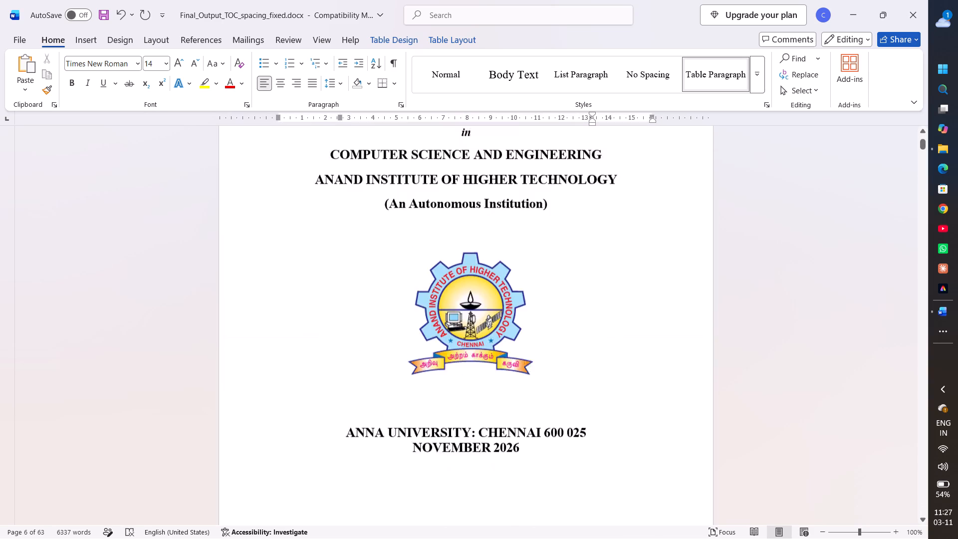
pyautogui.scroll(-7, 727, 263)
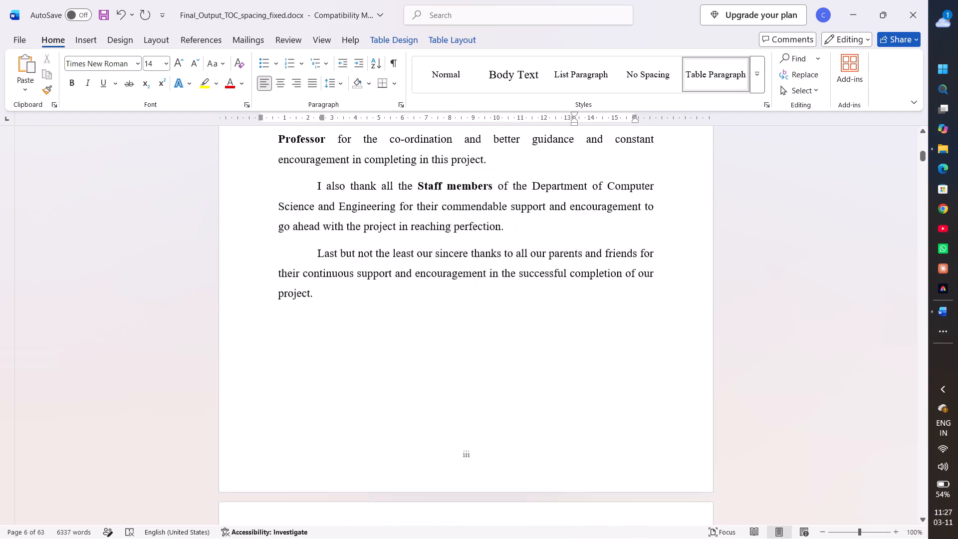
pyautogui.scroll(-6, 727, 263)
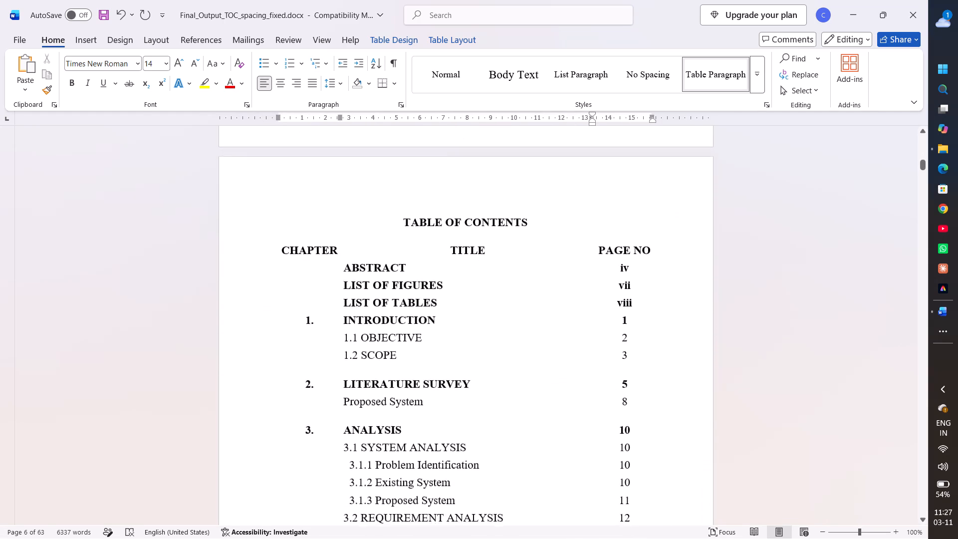
pyautogui.scroll(-2, 727, 263)
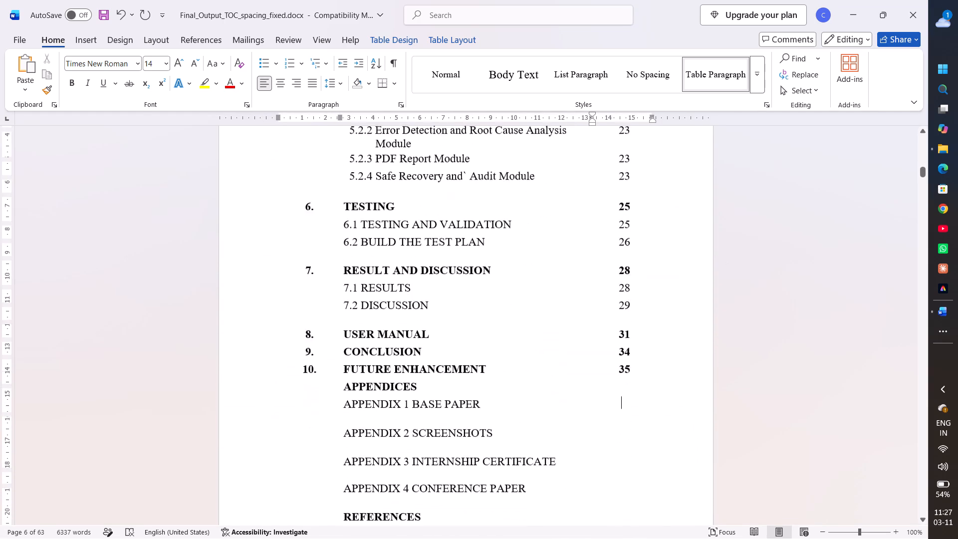
pyautogui.scroll(-2, 727, 263)
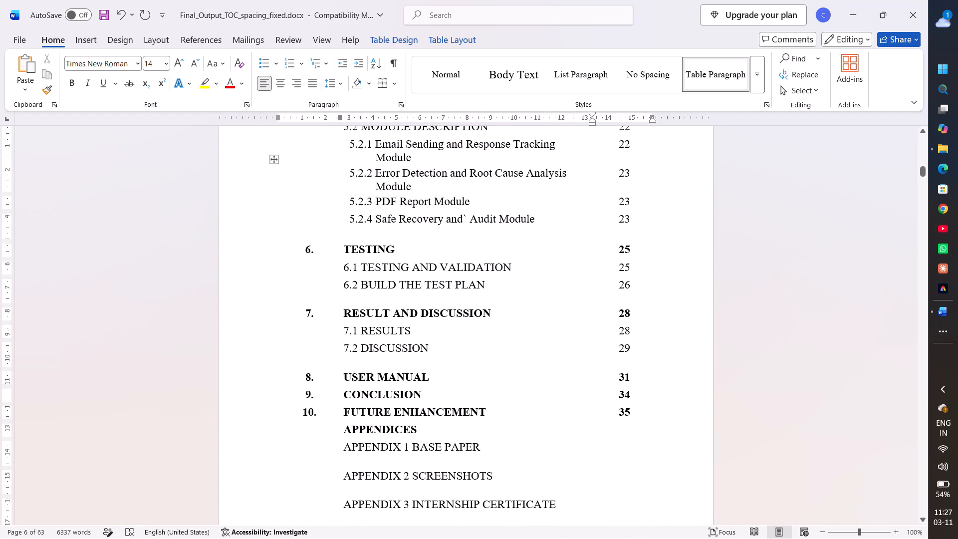
pyautogui.scroll(-2, 727, 263)
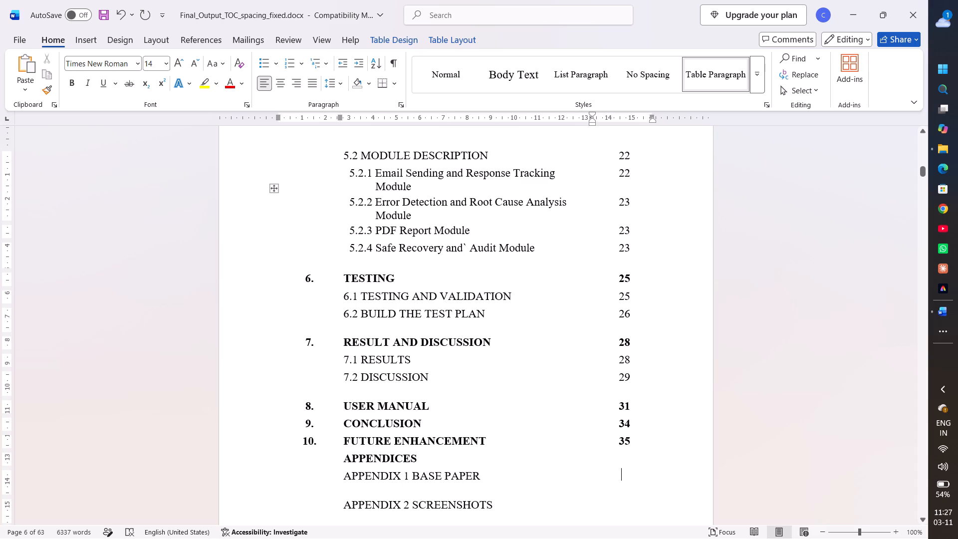
pyautogui.scroll(-1, 727, 263)
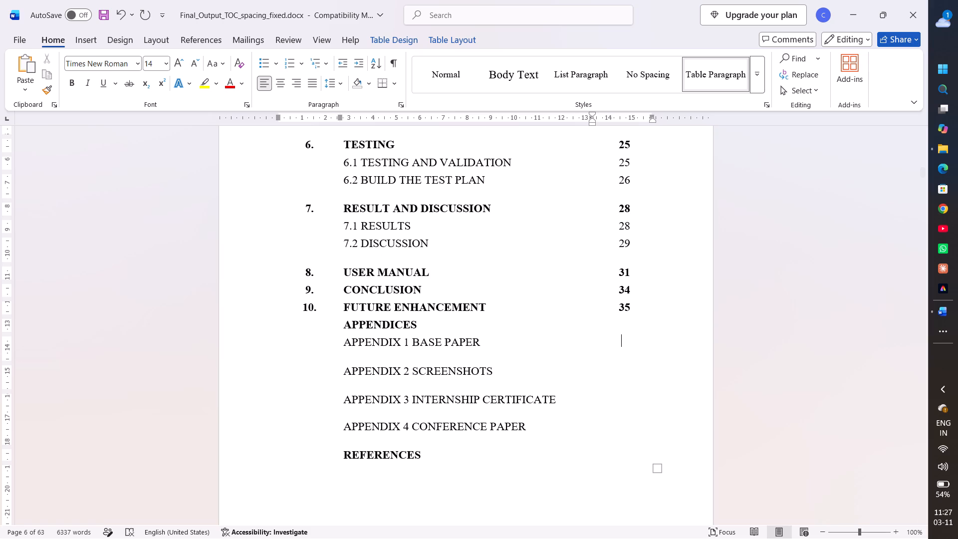
# Check the page numbers where the n8n base paper, its appendix and CHAPTER 10 FUTURE ENHANCEMENT start in the report body.
pyautogui.scroll(-15, 727, 263)
pyautogui.scroll(-20, 727, 263)
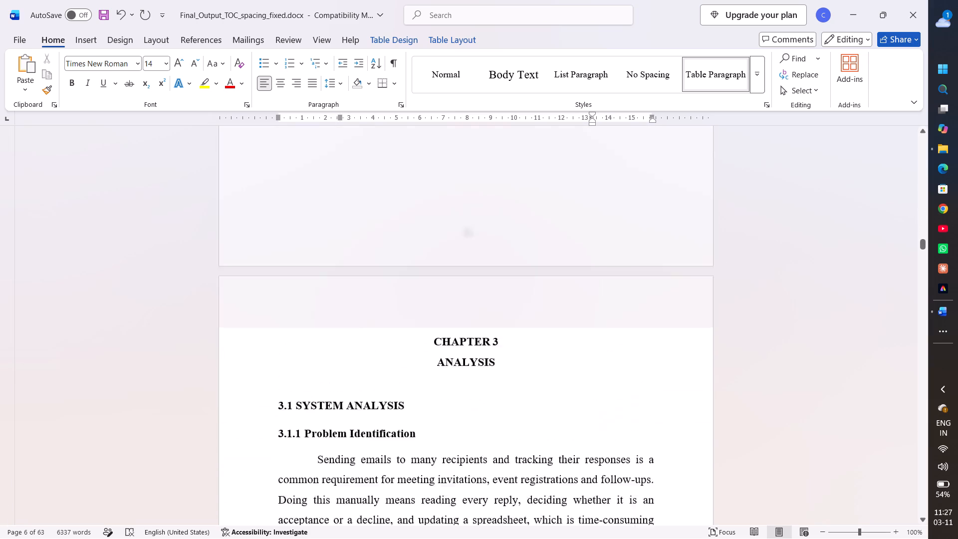
pyautogui.scroll(-20, 727, 263)
pyautogui.scroll(-5, 727, 263)
pyautogui.scroll(3, 727, 263)
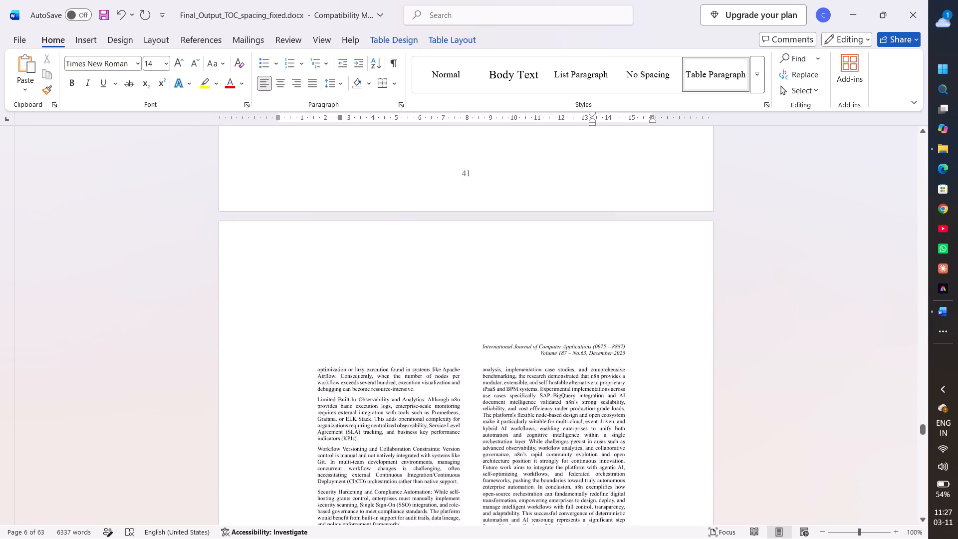
pyautogui.scroll(9, 727, 263)
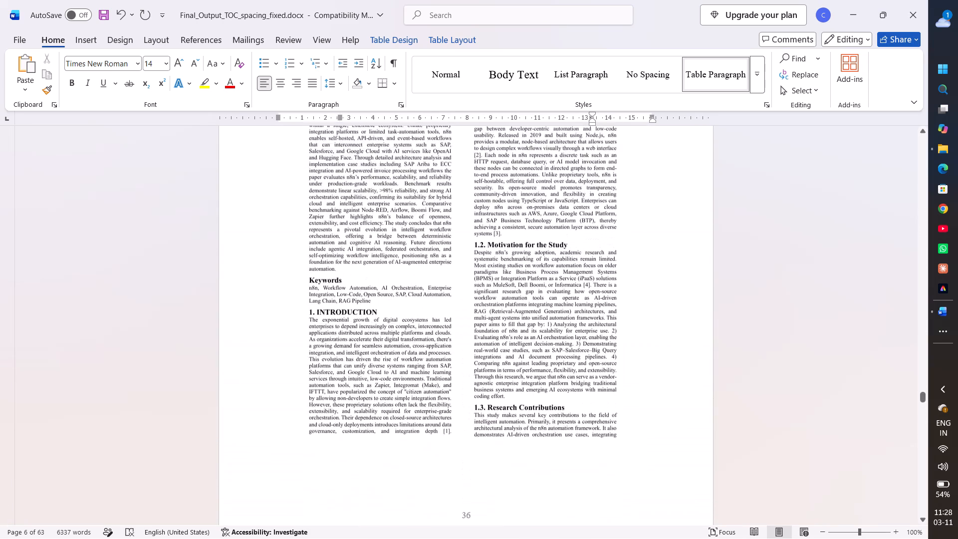
pyautogui.scroll(6, 727, 263)
pyautogui.scroll(-1, 727, 263)
pyautogui.scroll(1, 727, 263)
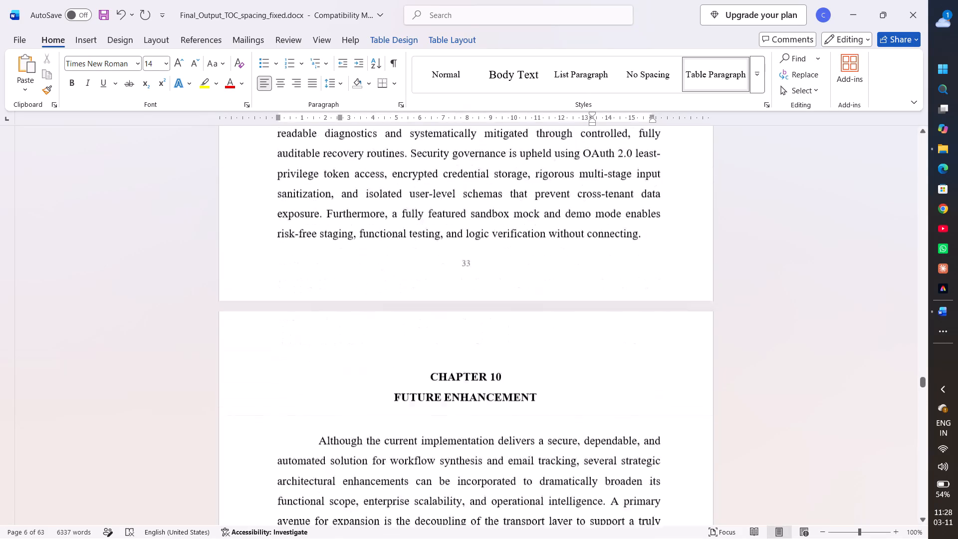
pyautogui.scroll(7, 727, 263)
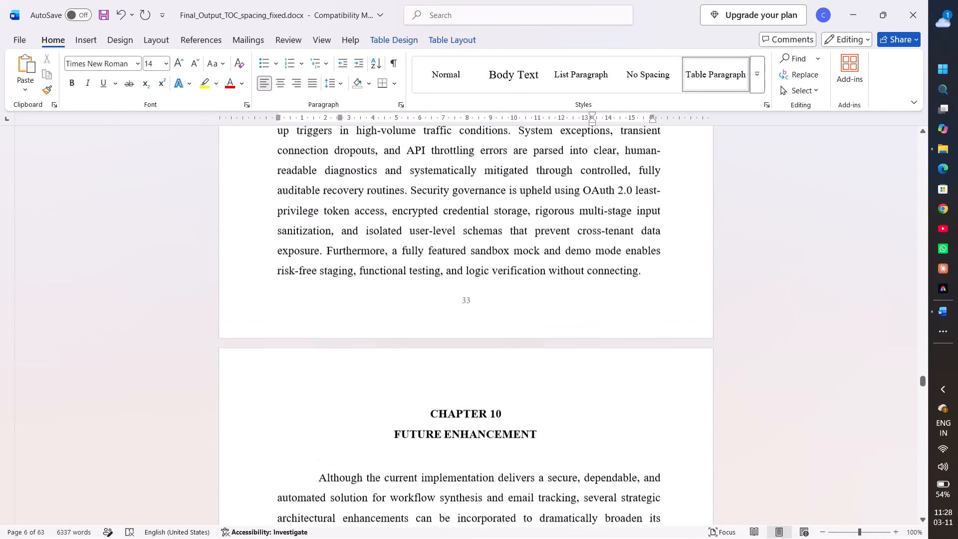
# Enter page number 35 for APPENDIX 1 BASE PAPER in the table of contents.
pyautogui.scroll(17, 727, 263)
pyautogui.scroll(9, 727, 263)
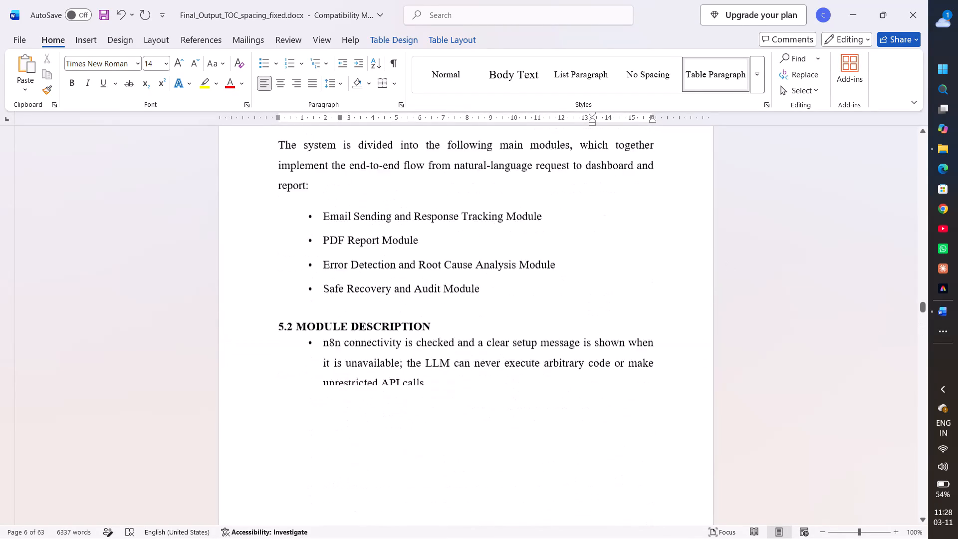
pyautogui.scroll(2, 727, 263)
pyautogui.scroll(20, 727, 263)
pyautogui.scroll(4, 727, 263)
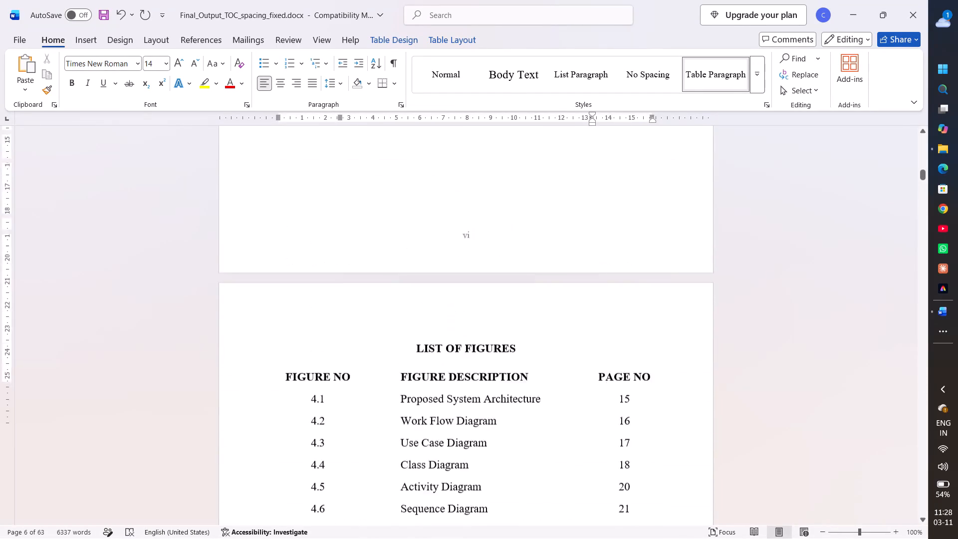
pyautogui.scroll(5, 727, 263)
pyautogui.scroll(-4, 727, 263)
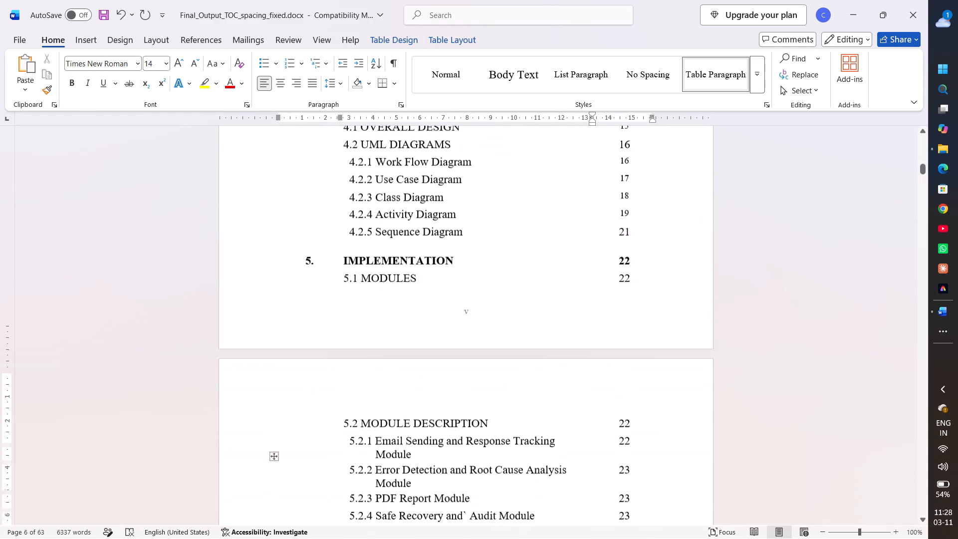
pyautogui.scroll(-3, 727, 263)
pyautogui.scroll(2, 718, 260)
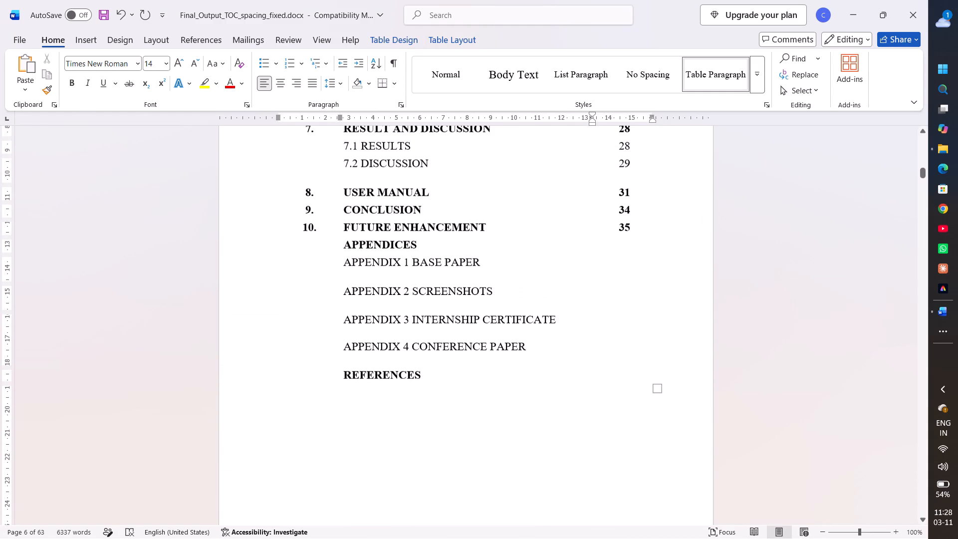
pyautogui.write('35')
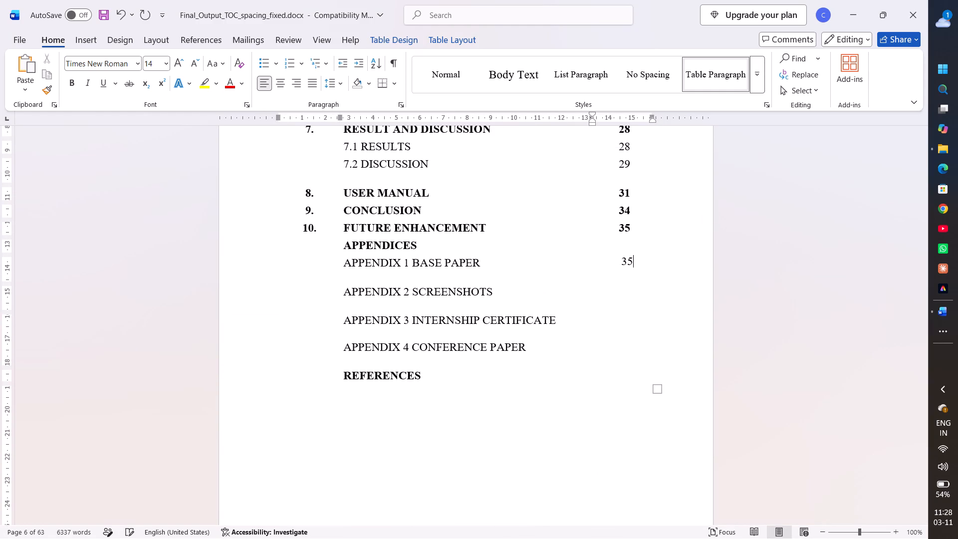
# Change the page number of the FUTURE ENHANCEMENT entry in the table of contents to 34.
pyautogui.click(630, 225)
pyautogui.press('BackSpace')
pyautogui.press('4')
pyautogui.press('BackSpace')
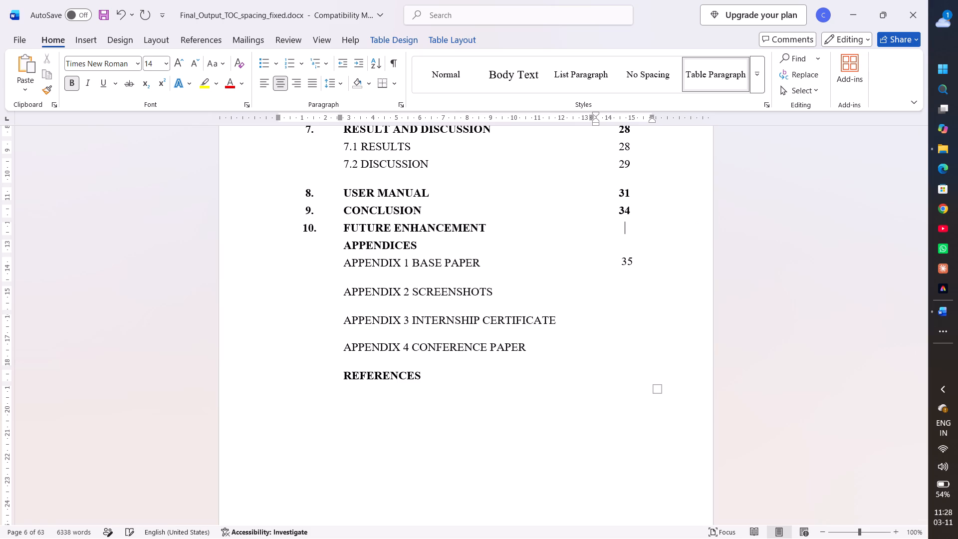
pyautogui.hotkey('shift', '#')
pyautogui.press('BackSpace')
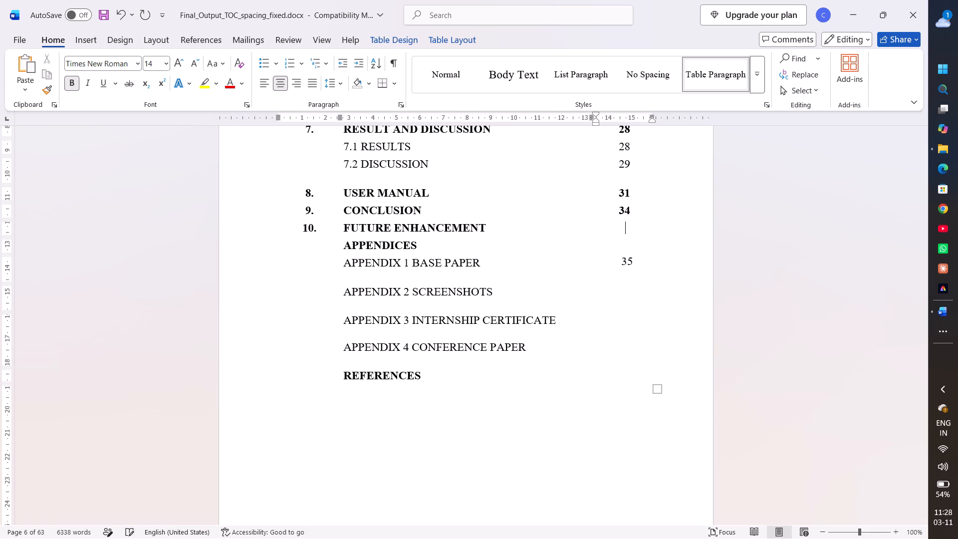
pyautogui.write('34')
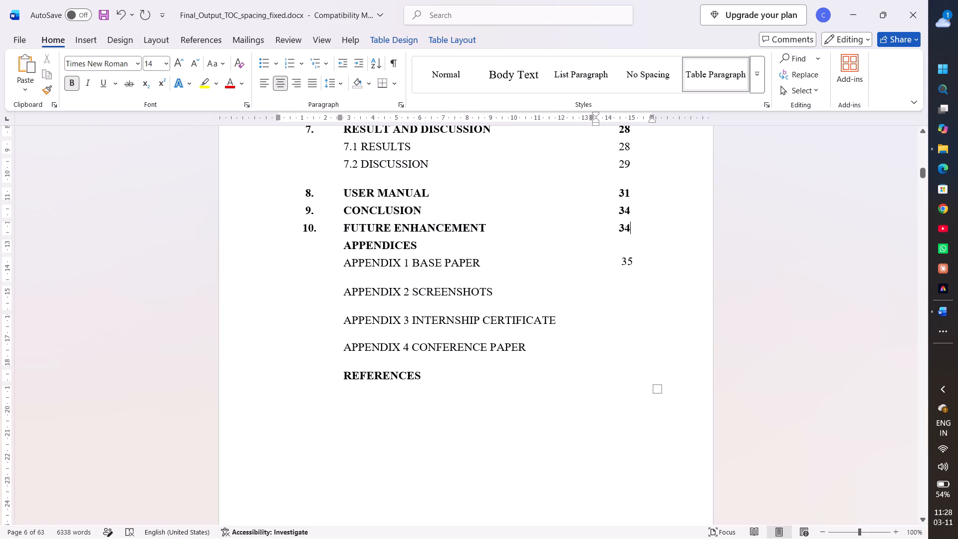
# Remove one space before the APPENDIX 1 BASE PAPER page number to align it with the numbers above.
pyautogui.click(620, 260)
pyautogui.press('BackSpace')
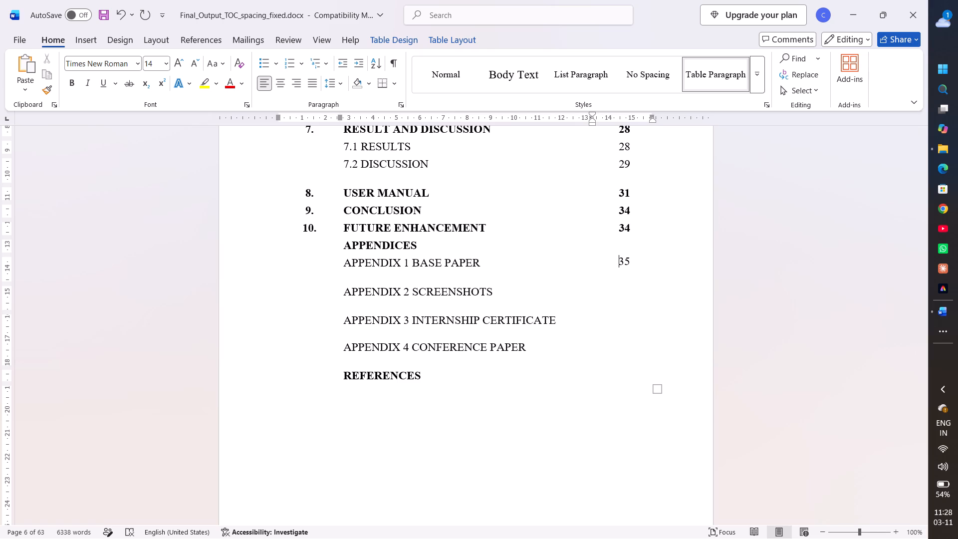
# Insert ten spaces in the empty page-number cell beside APPENDIX 2 SCREENSHOTS to line up with the page-number column.
pyautogui.click(616, 286)
pyautogui.press('space')
pyautogui.press('space')
pyautogui.press('space')
pyautogui.press('space')
pyautogui.press('space')
pyautogui.press('space')
pyautogui.press('space')
pyautogui.press('space')
pyautogui.press('space')
pyautogui.press('space')
pyautogui.press('BackSpace')
pyautogui.press('space')
# Delete the page number beside APPENDIX 1 BASE PAPER, leaving its leading spaces.
pyautogui.click(631, 266)
pyautogui.press('BackSpace')
pyautogui.press('BackSpace')
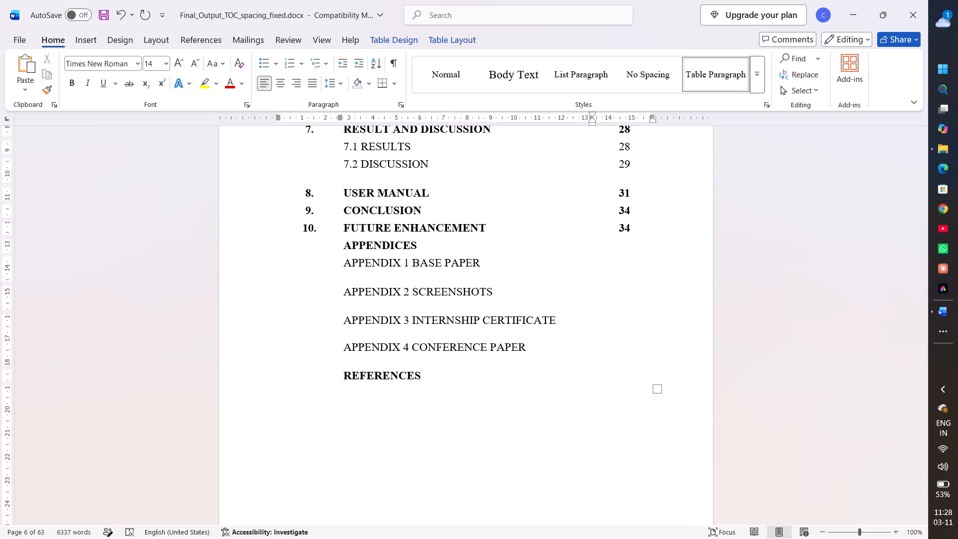
# Save the report.
pyautogui.hotkey('ctrl', 's')
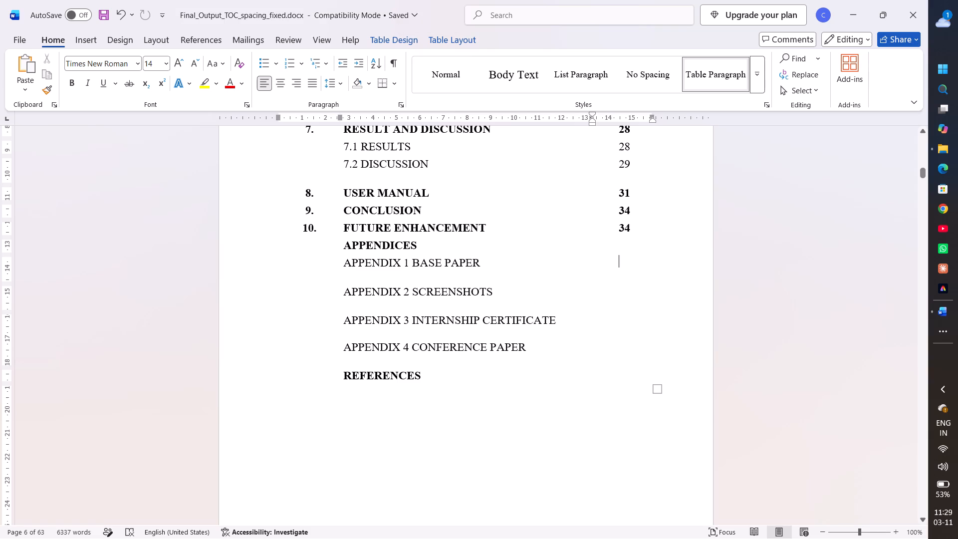
# Review the table of contents from its last entries back to the start and on to the report's title page.
pyautogui.scroll(4, 467, 201)
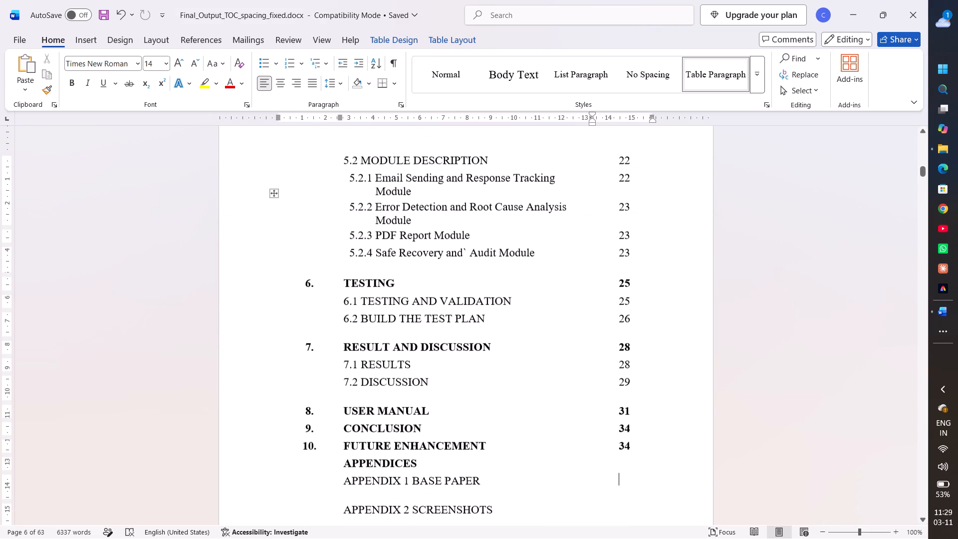
pyautogui.scroll(1, 467, 201)
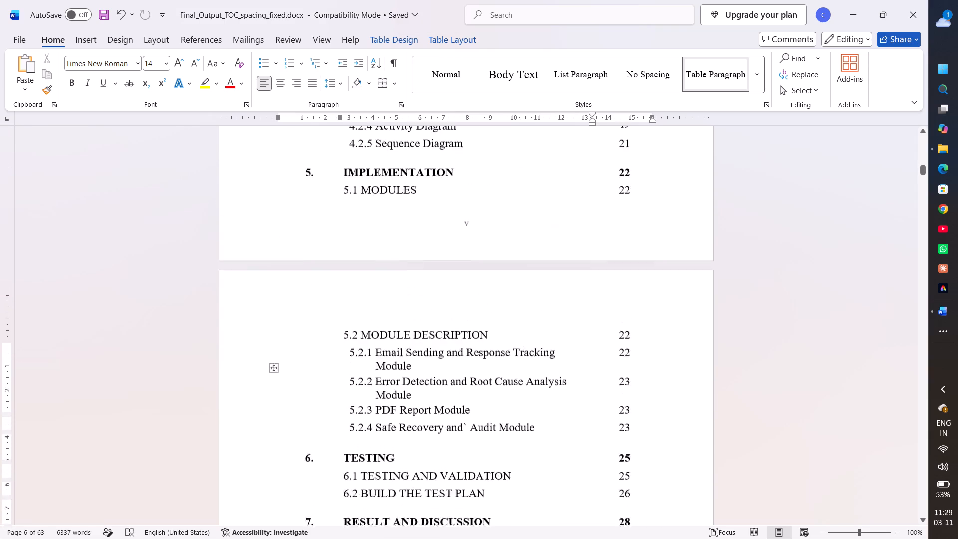
pyautogui.scroll(7, 467, 201)
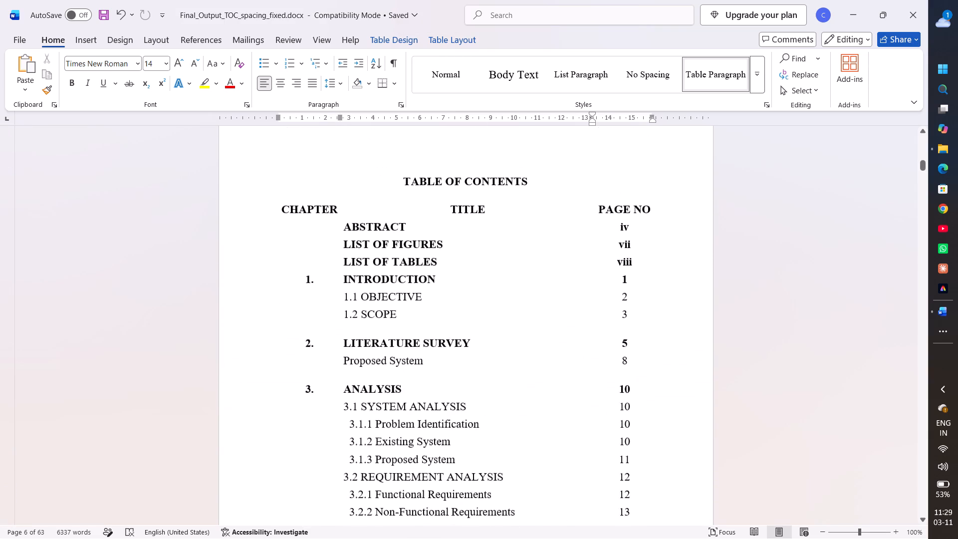
pyautogui.scroll(4, 467, 201)
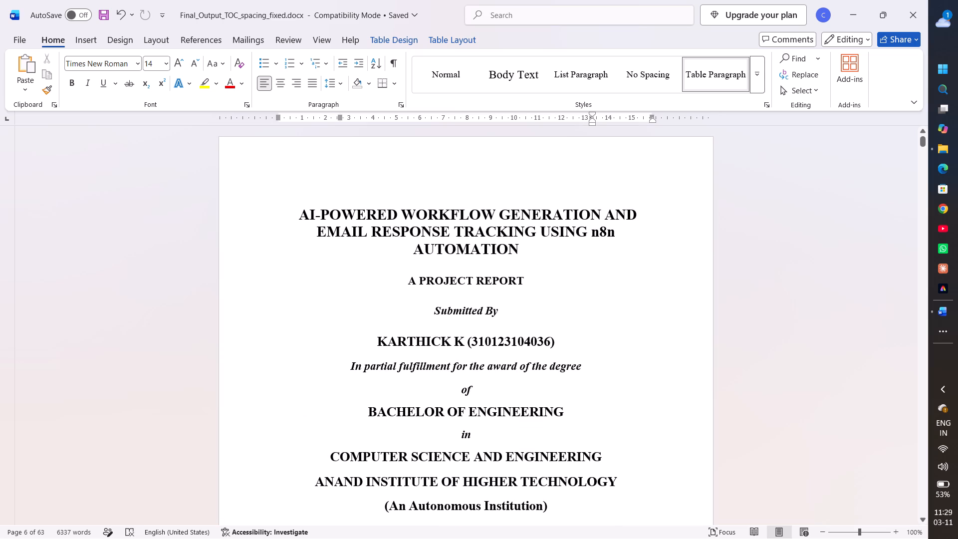
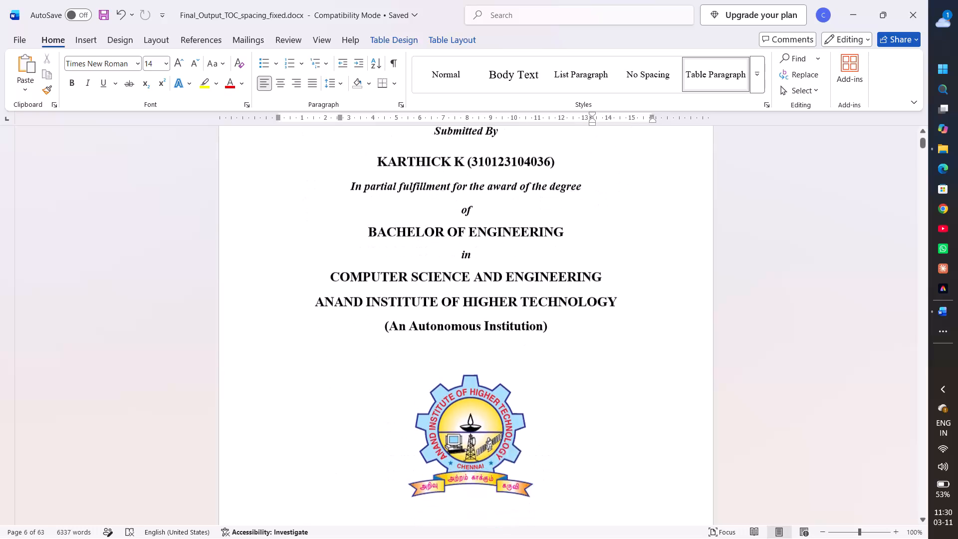
# Review the report from the title page through the front matter, table of contents and list of tables into the body's Proposed System section.
pyautogui.scroll(1, 549, 277)
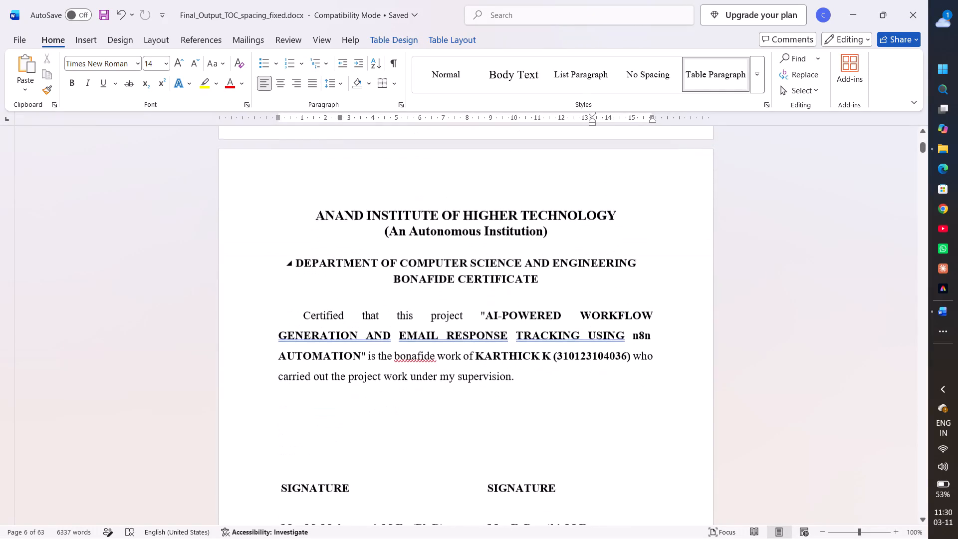
pyautogui.scroll(-4, 549, 277)
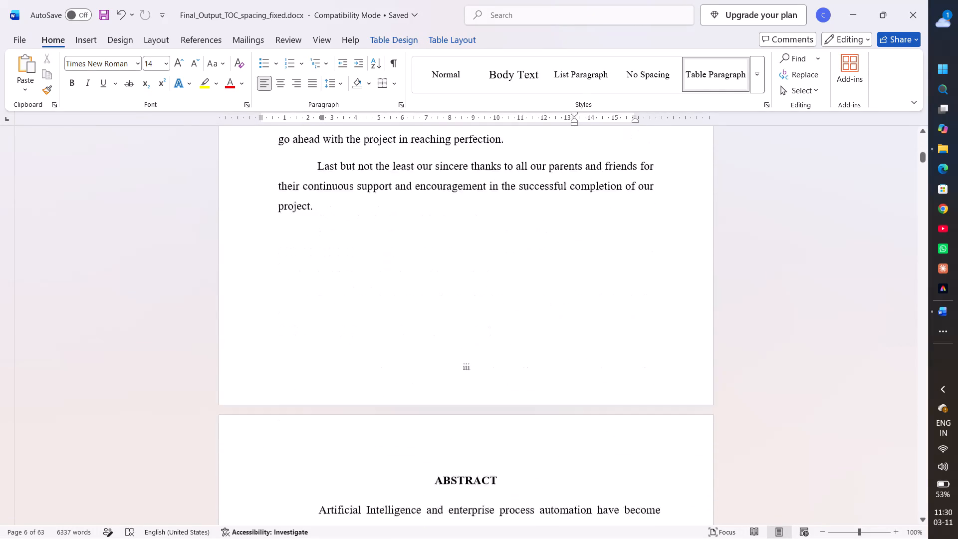
pyautogui.scroll(-4, 549, 277)
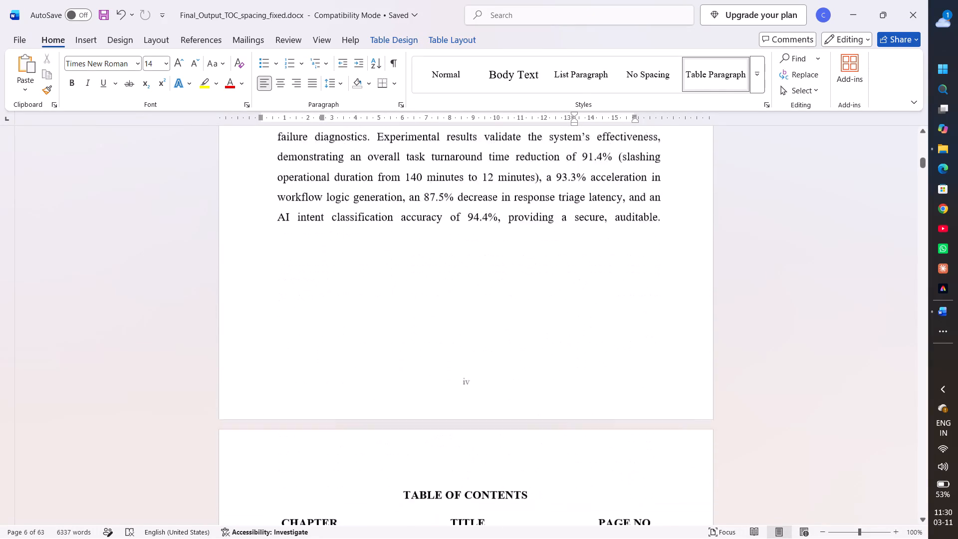
pyautogui.scroll(-3, 549, 277)
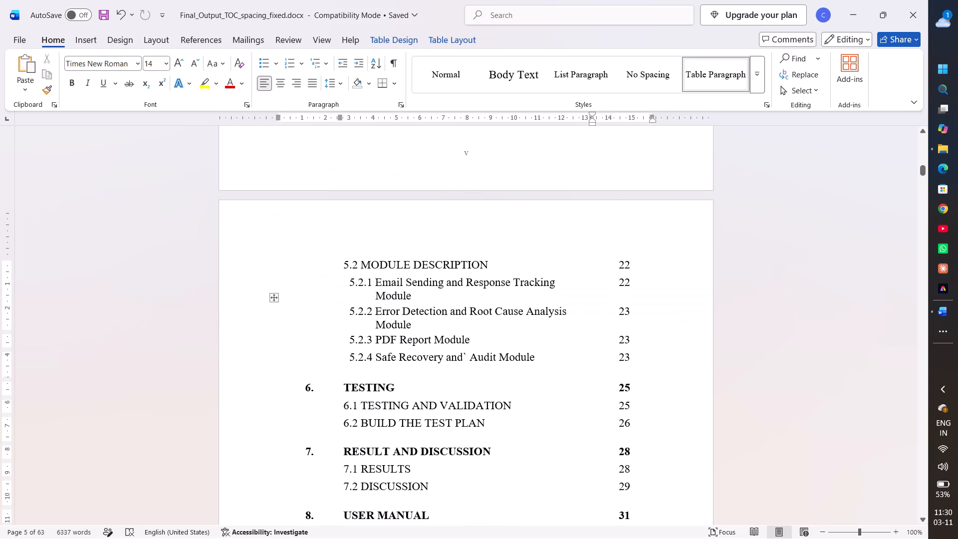
pyautogui.scroll(-1, 549, 277)
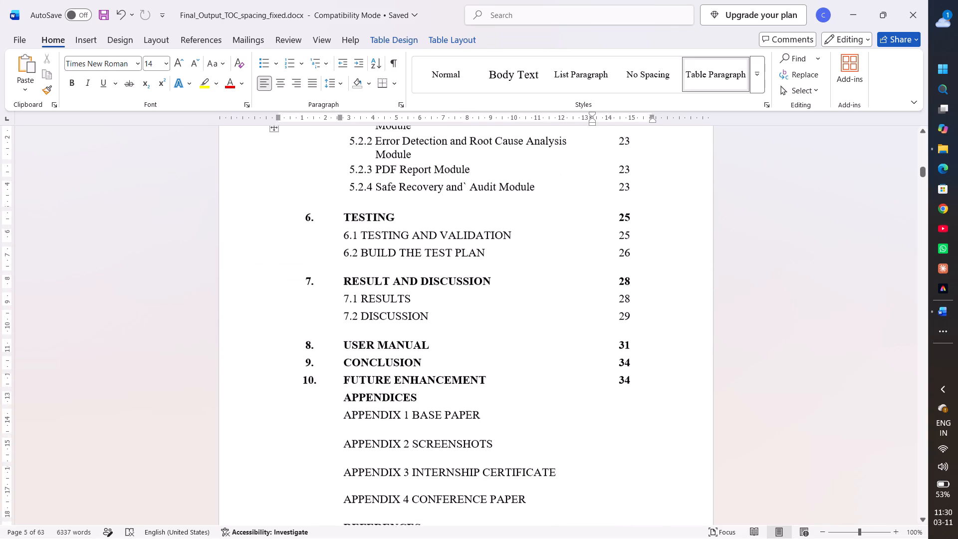
pyautogui.scroll(-3, 549, 277)
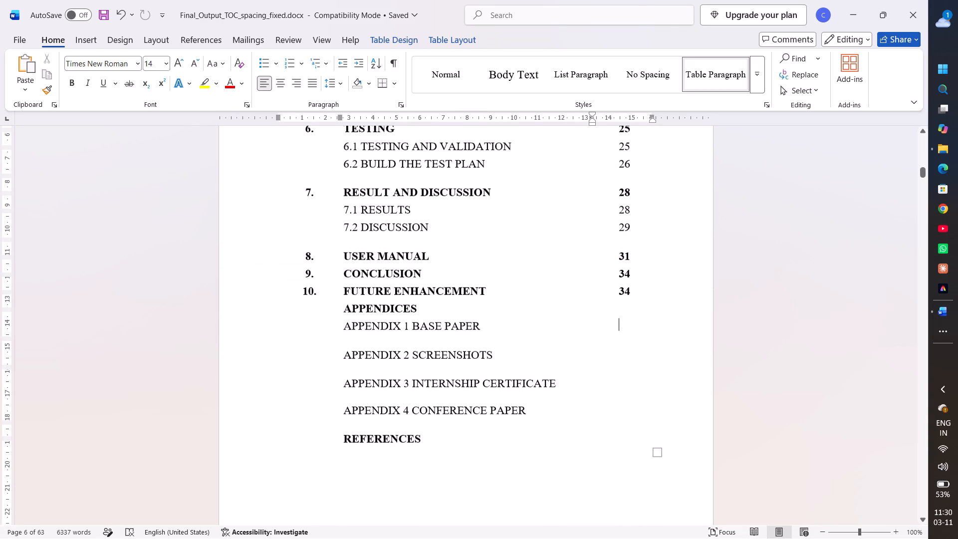
pyautogui.scroll(-2, 549, 277)
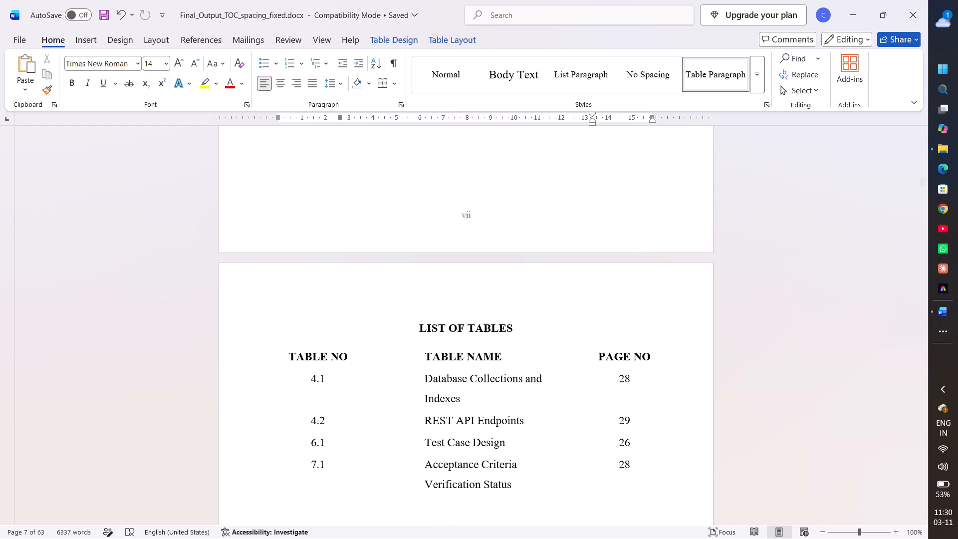
pyautogui.scroll(-6, 549, 277)
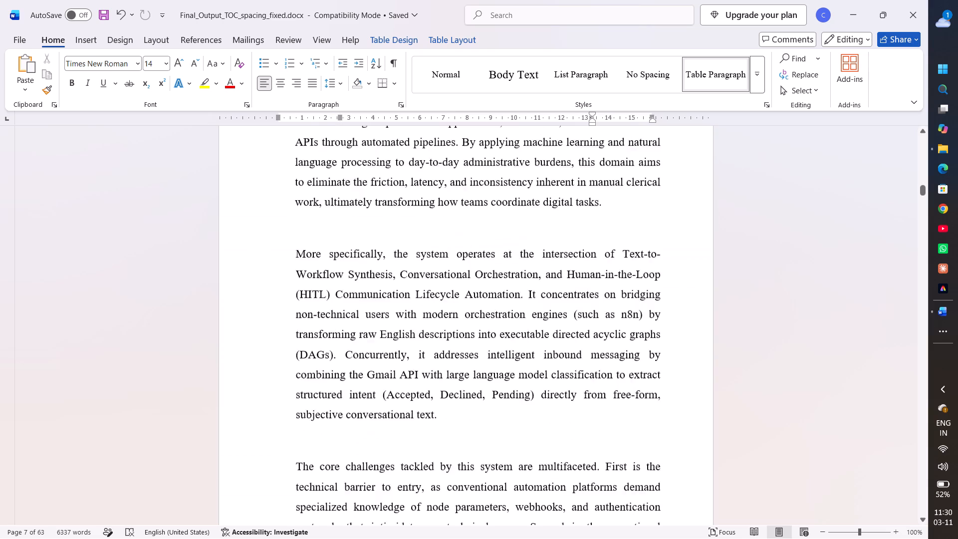
pyautogui.scroll(-7, 549, 277)
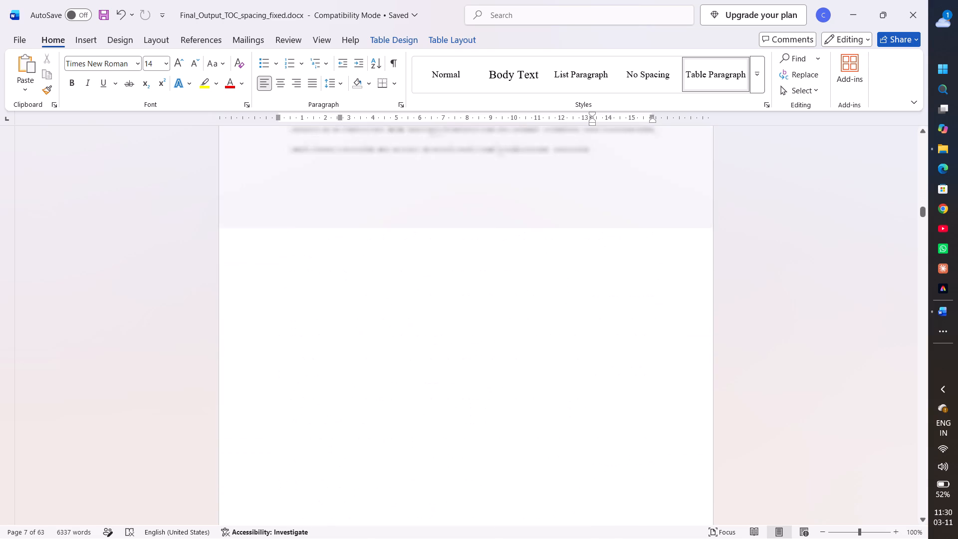
pyautogui.scroll(-5, 549, 277)
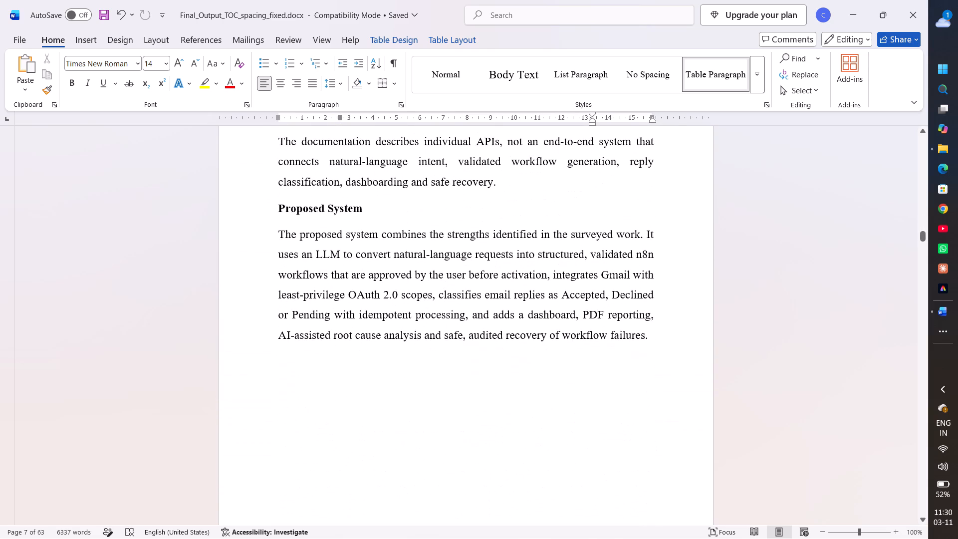
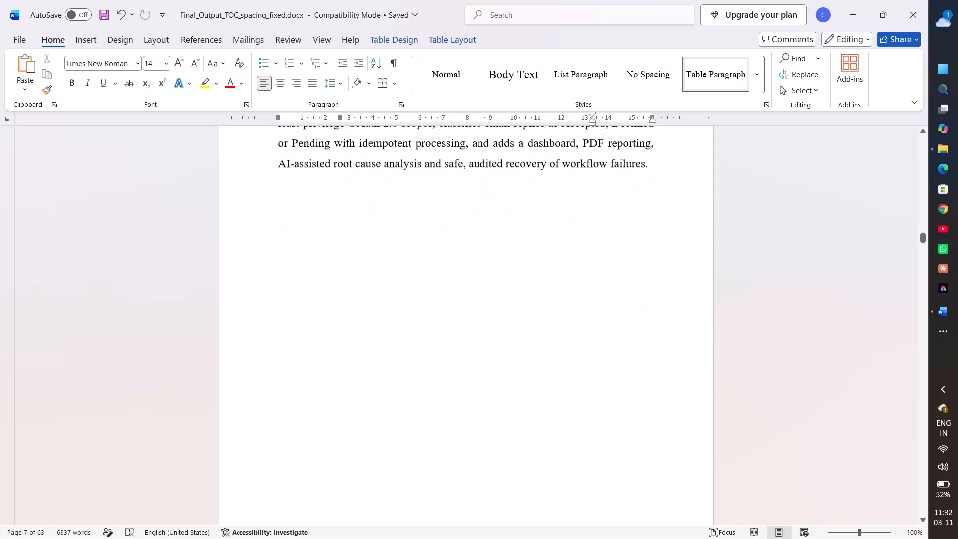
# Return to the report's title page and save the document.
pyautogui.scroll(-1, 543, 303)
pyautogui.scroll(12, 543, 303)
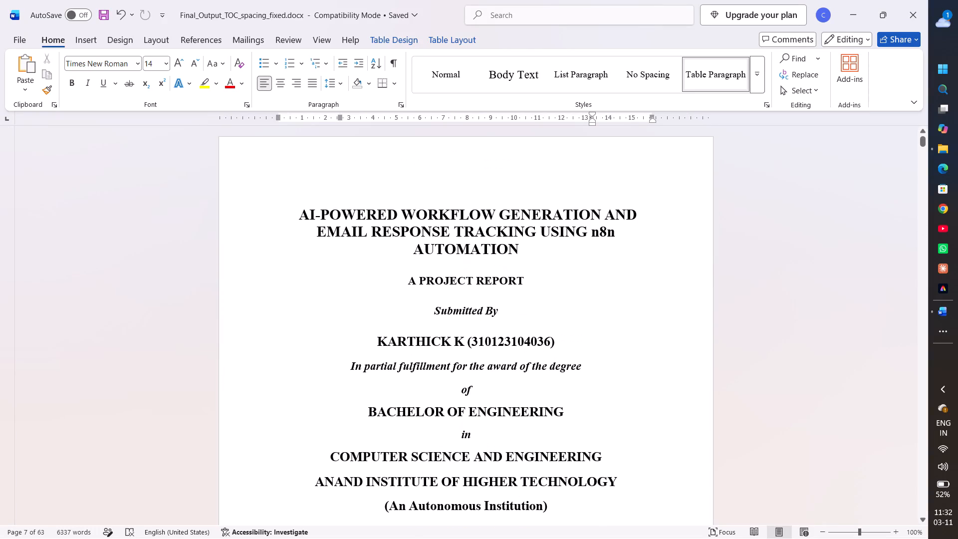
pyautogui.hotkey('ctrl', 's')
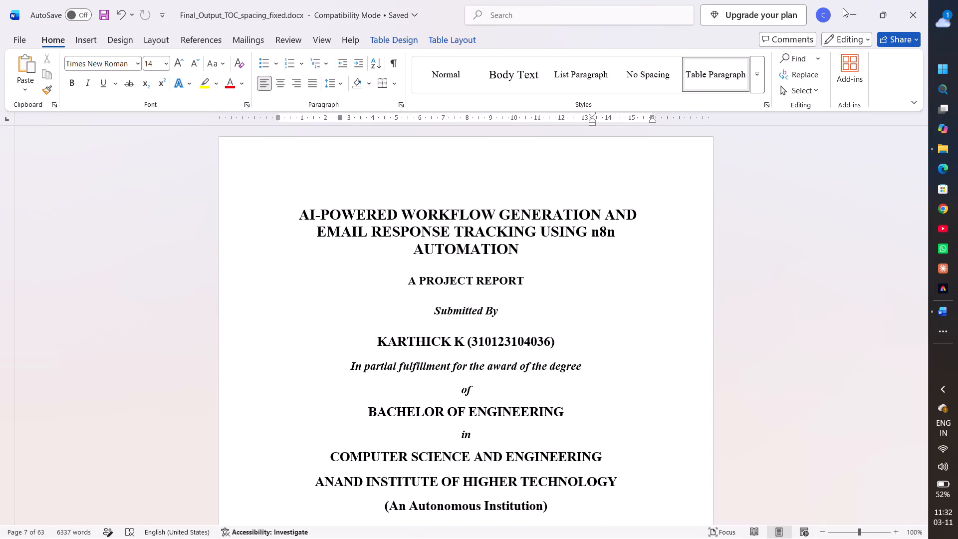
# Clear the desktop by minimizing the report, closing the other open windows and dismissing the OneDrive deletion prompt without choosing an option.
pyautogui.click(843, 8)
pyautogui.click(914, 9)
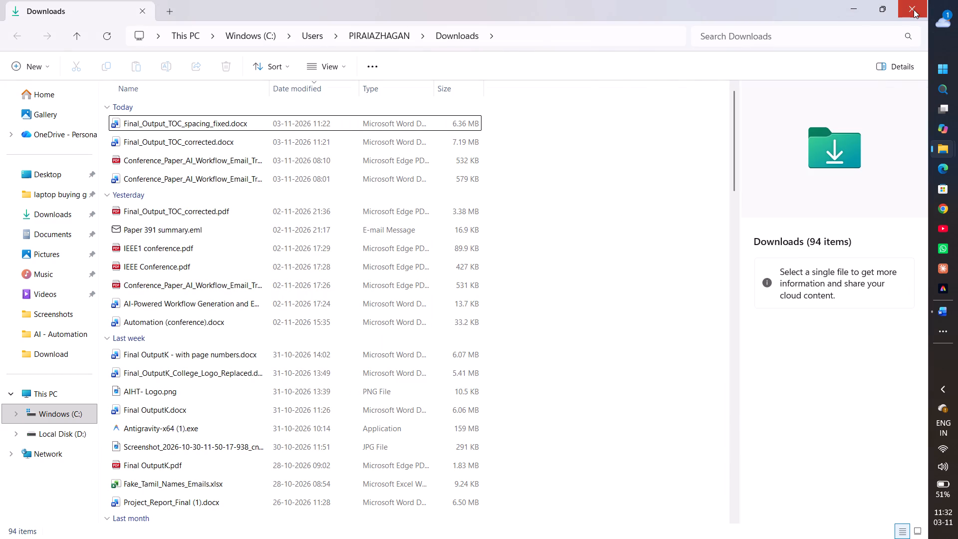
pyautogui.click(914, 9)
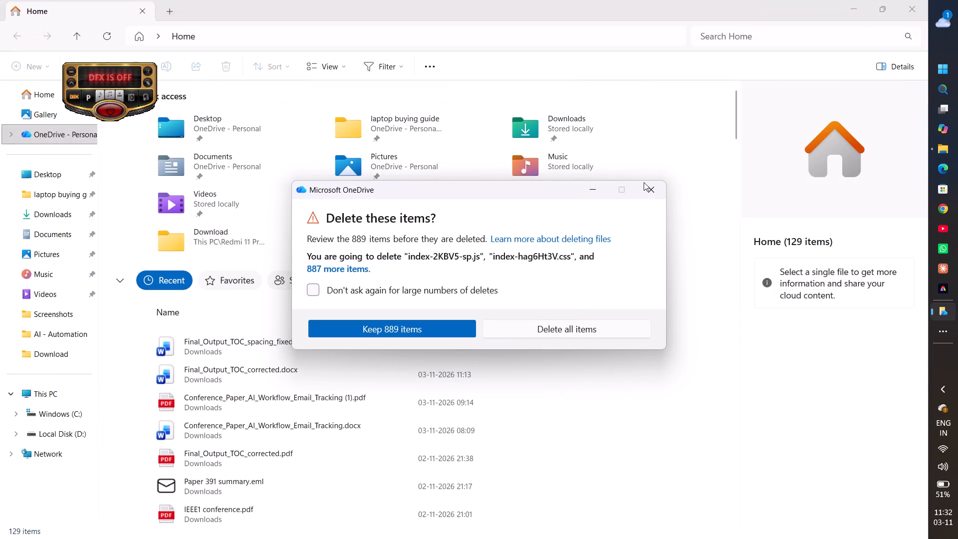
pyautogui.click(645, 186)
pyautogui.click(912, 0)
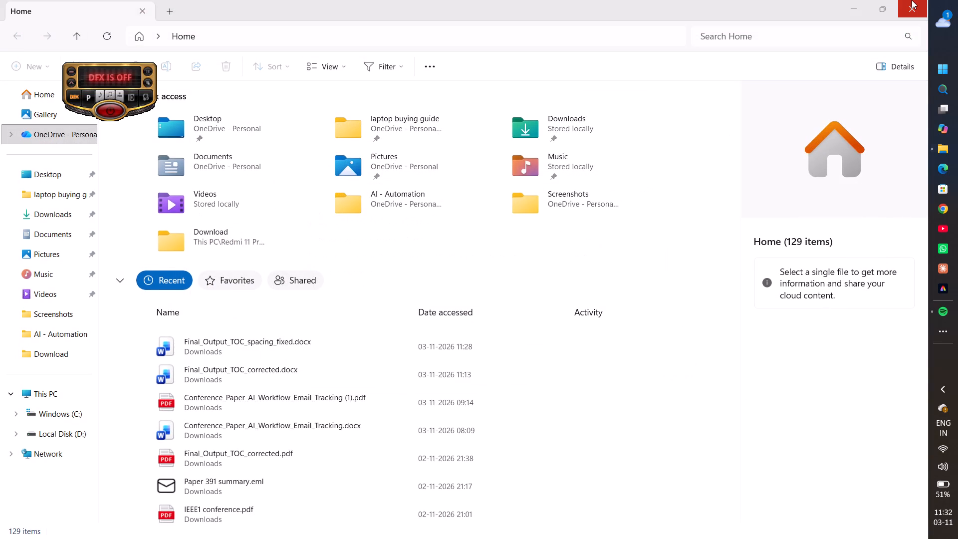
pyautogui.click(912, 0)
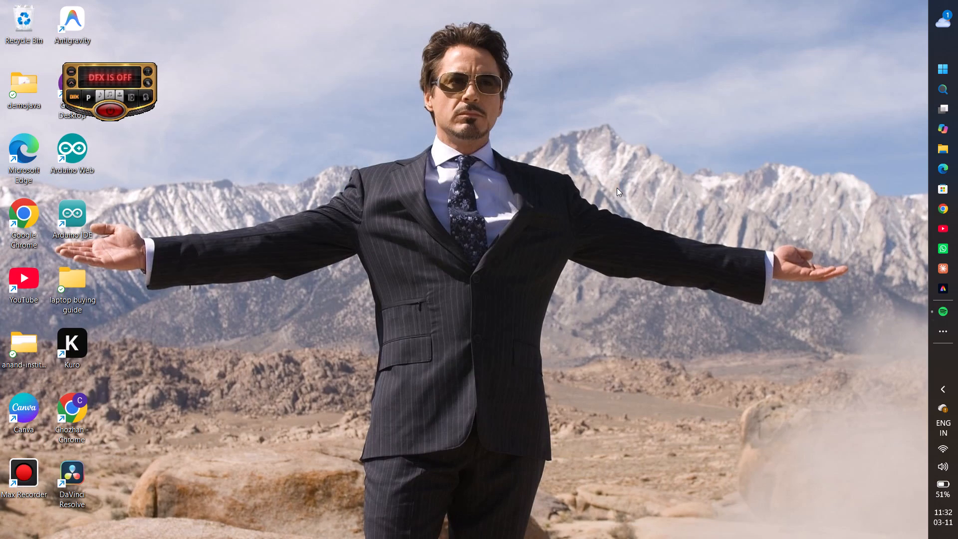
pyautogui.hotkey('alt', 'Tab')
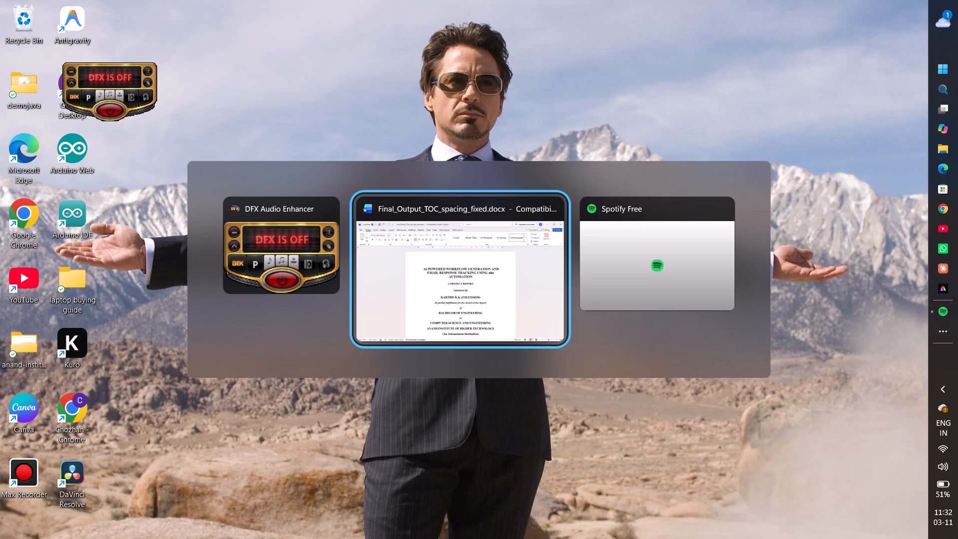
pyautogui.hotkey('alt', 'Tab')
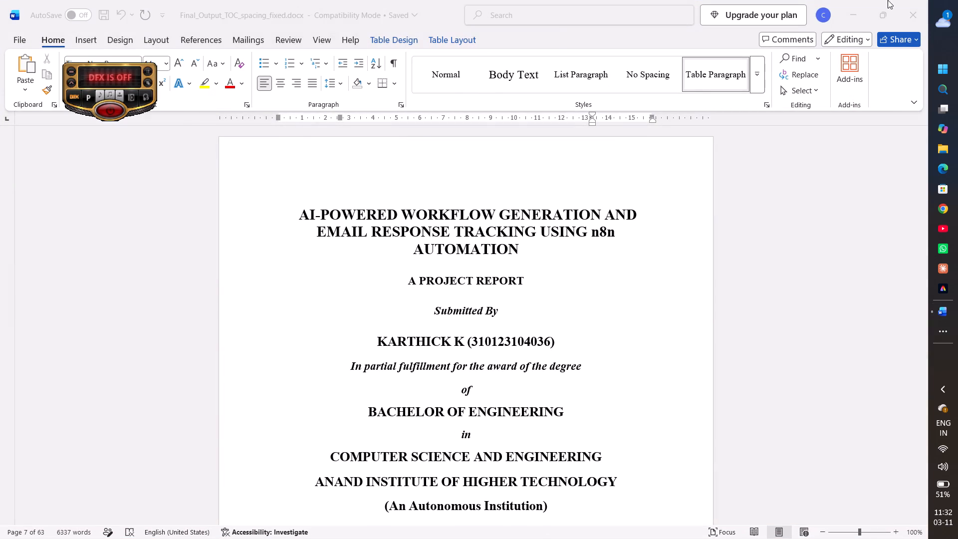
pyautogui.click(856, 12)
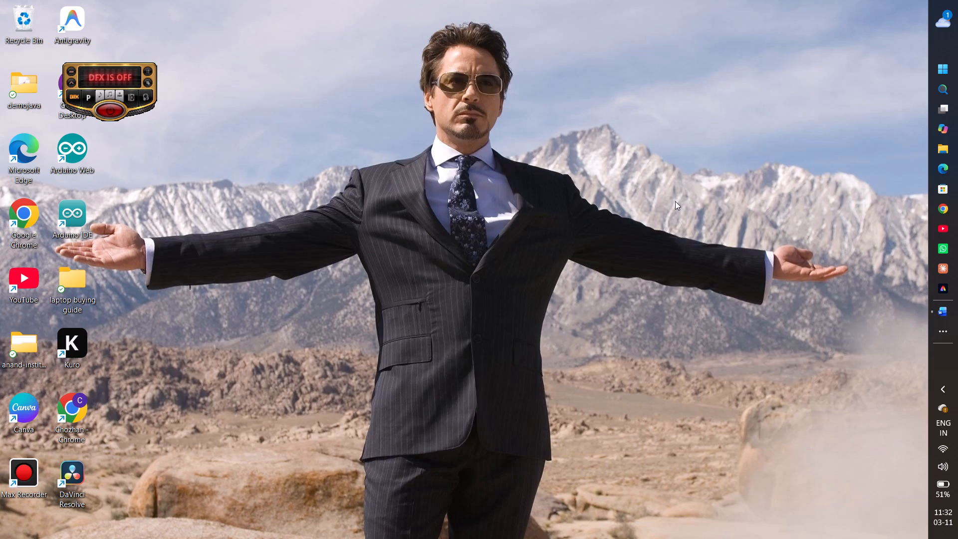
# Put the computer to sleep with the report left open and minimized.
pyautogui.press('super+x')
pyautogui.press('u')
pyautogui.press('Down')
pyautogui.press('Return')
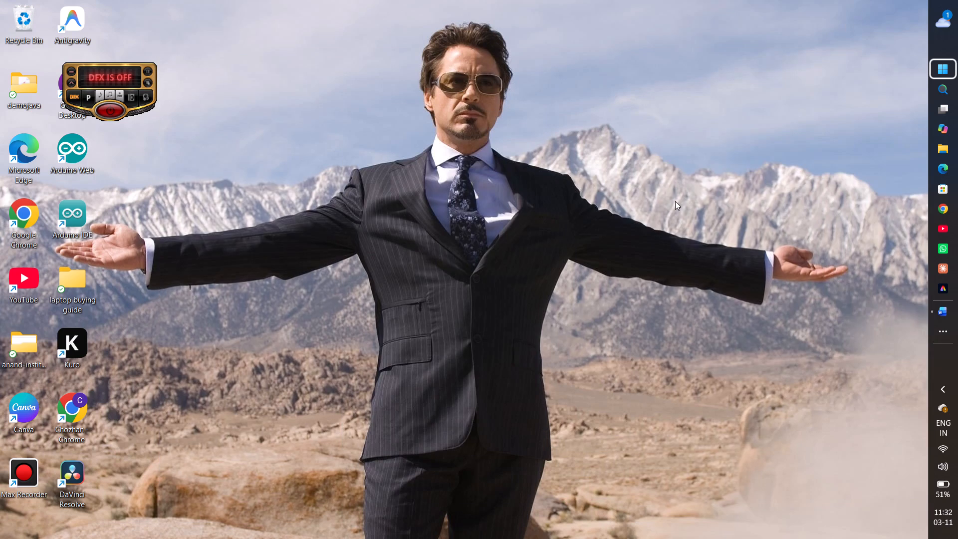